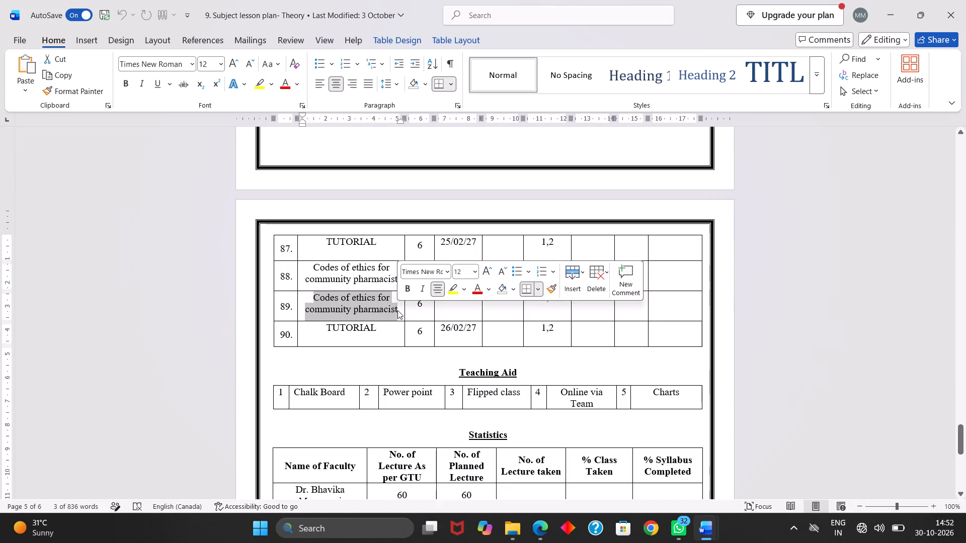
Copy the codes of ethics topic from the lesson plan into the assignment list's first empty topic row, worded "Code of ethics for community pharmacist".
key("ctrl+c")
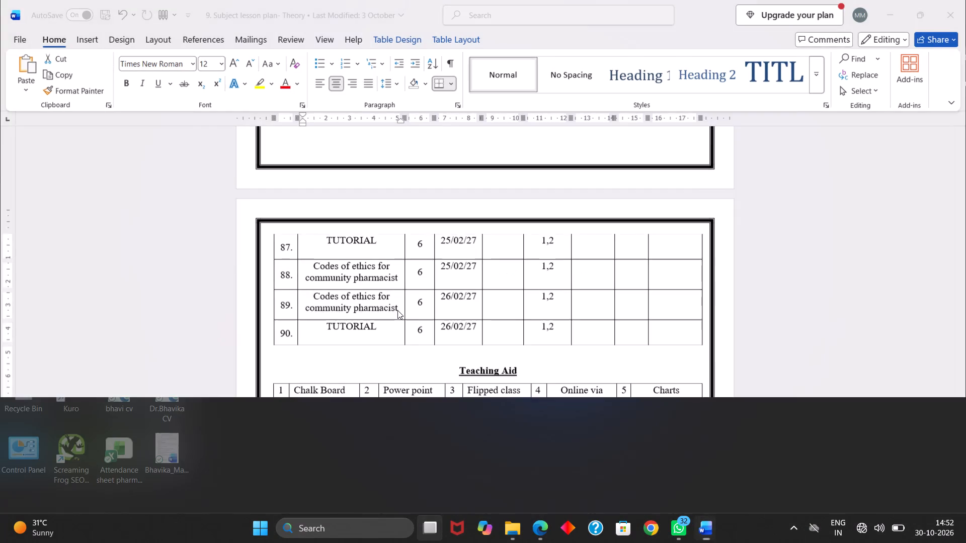
left_click(744, 159)
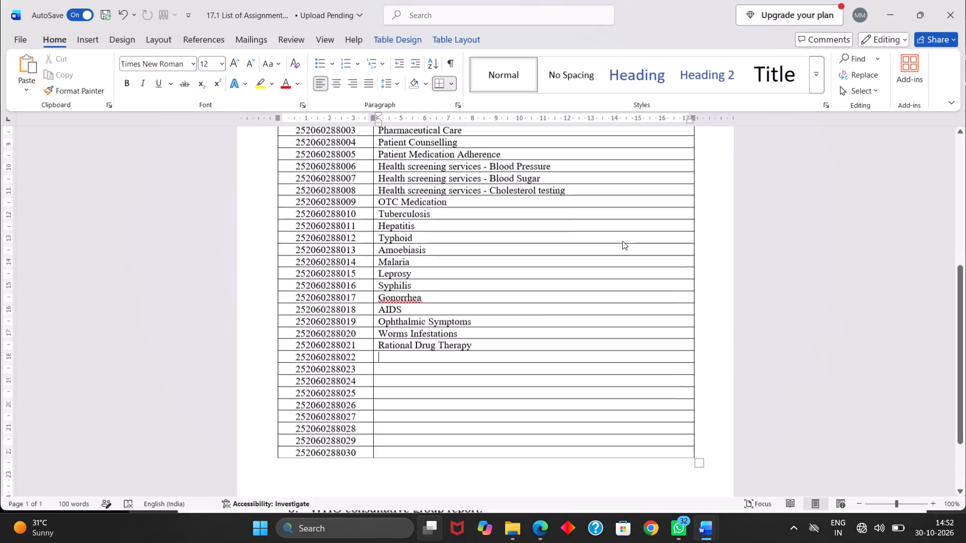
key("ctrl+v")
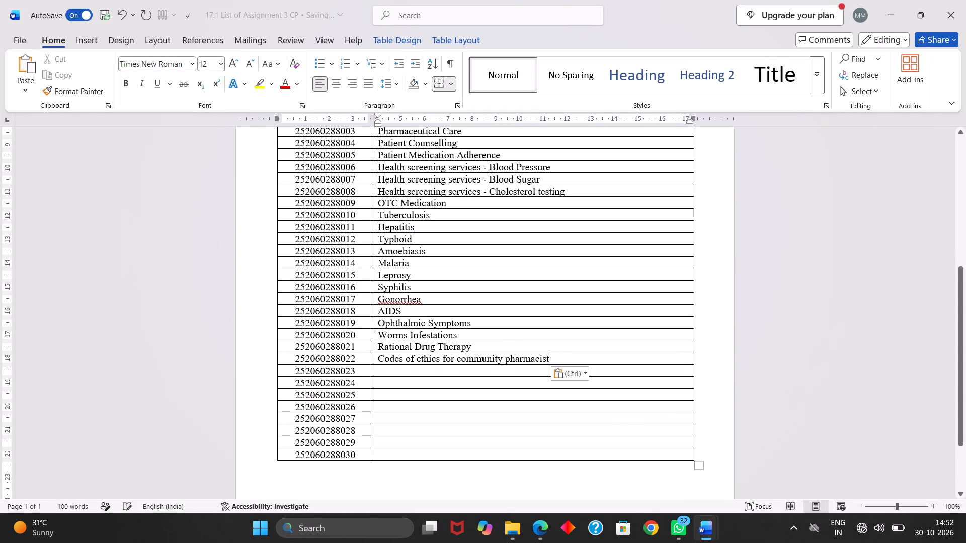
left_click(403, 359)
key("BackSpace")
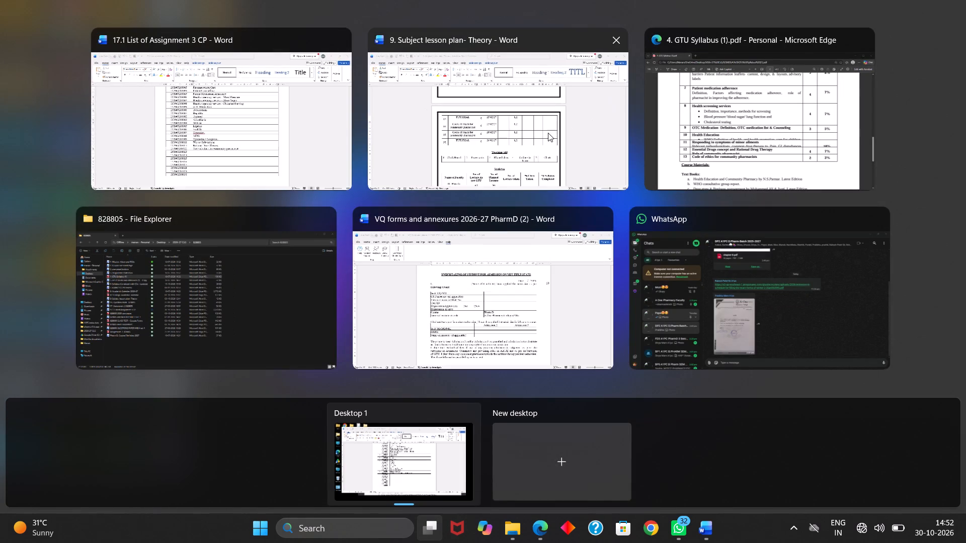
Copy "GI disturbances" from lesson plan entry 76 into the next empty topic row of the assignment list.
left_click(548, 133)
scroll(452, 286, "up", 2)
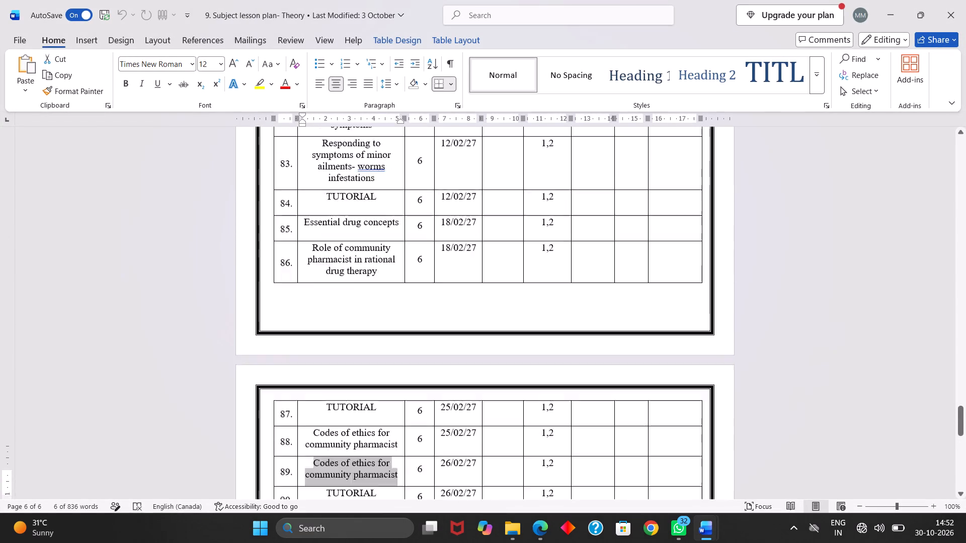
scroll(452, 286, "up", 3)
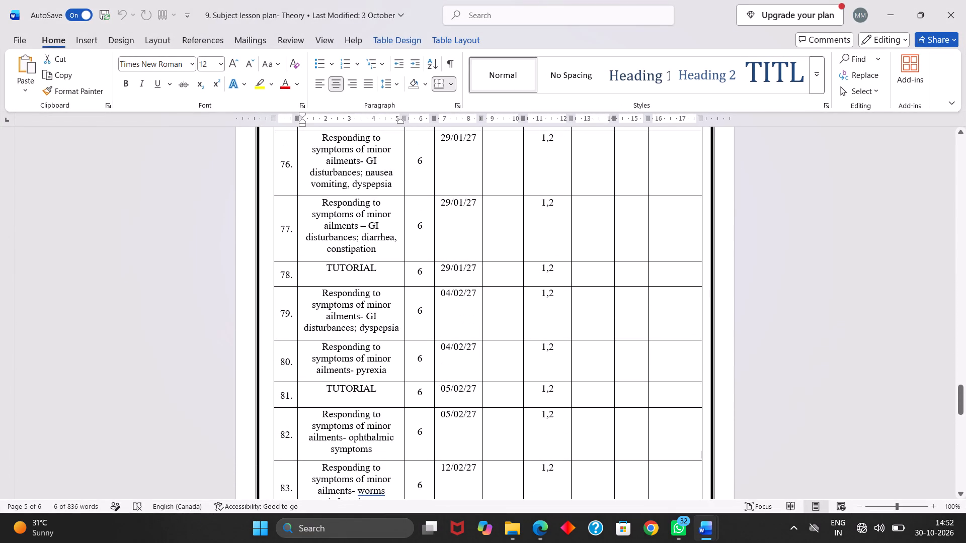
scroll(370, 319, "up", 1)
scroll(370, 319, "right", 1)
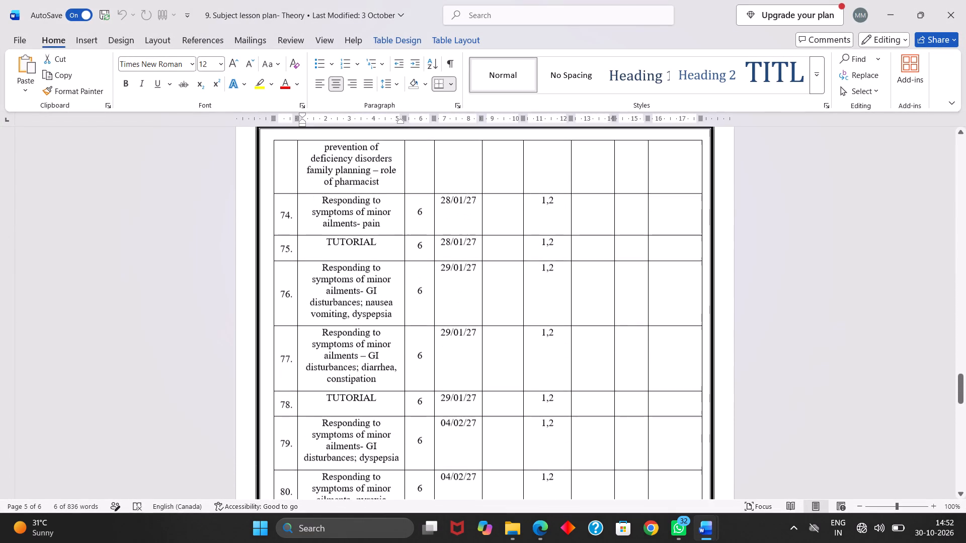
scroll(370, 319, "right", 1)
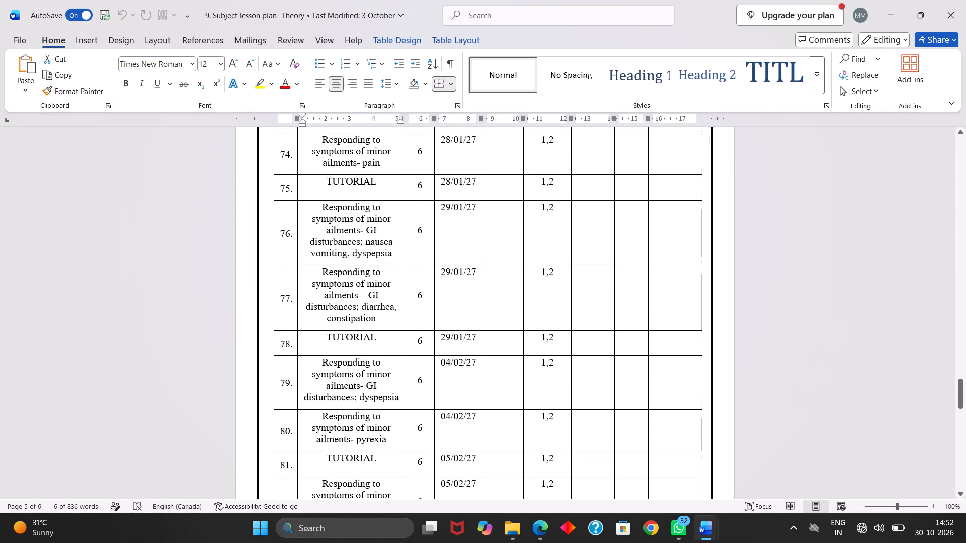
left_click_drag(368, 227, 360, 240)
key("ctrl+c")
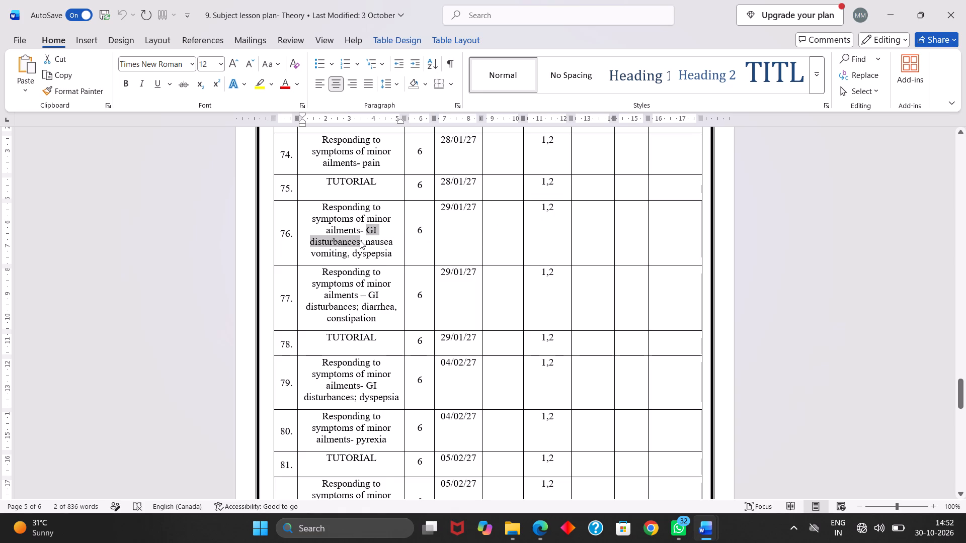
left_click(498, 129)
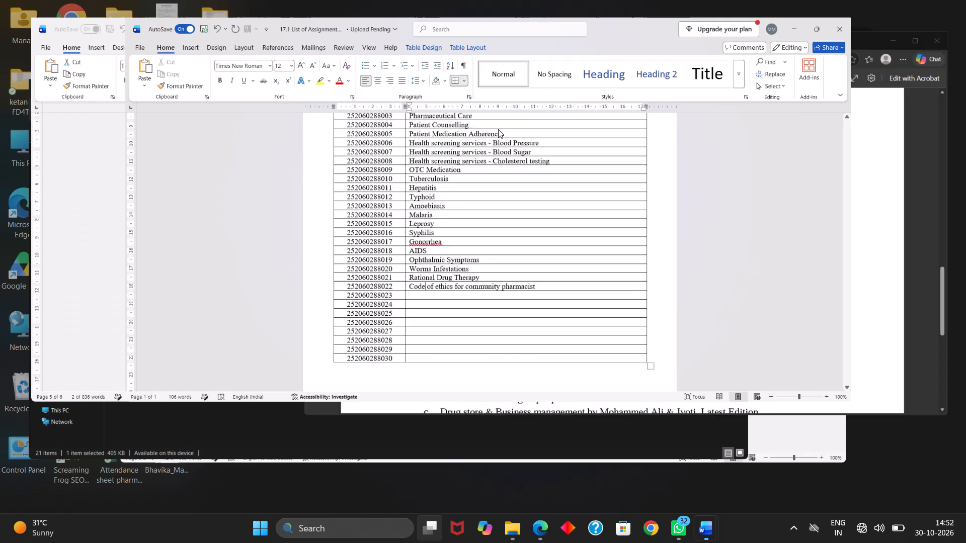
left_click(391, 373)
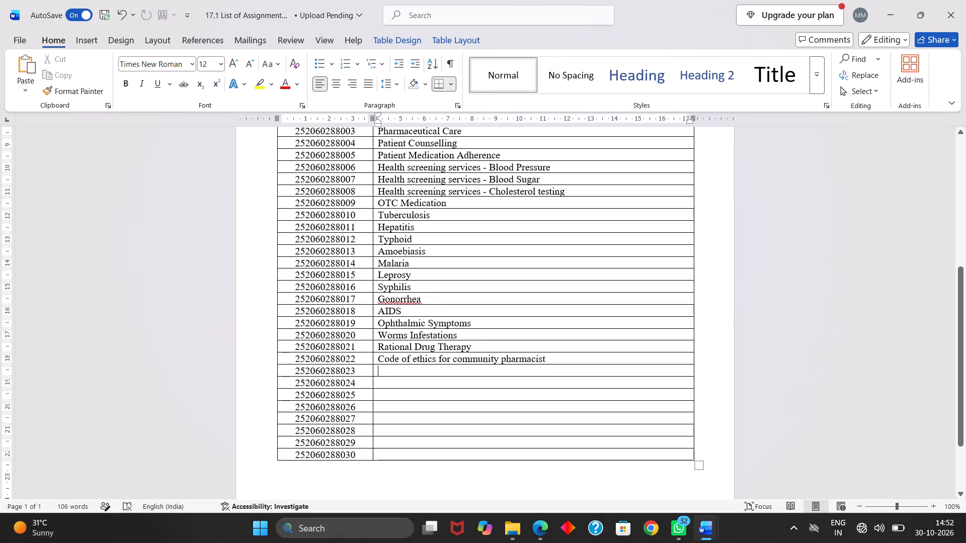
key("ctrl+v")
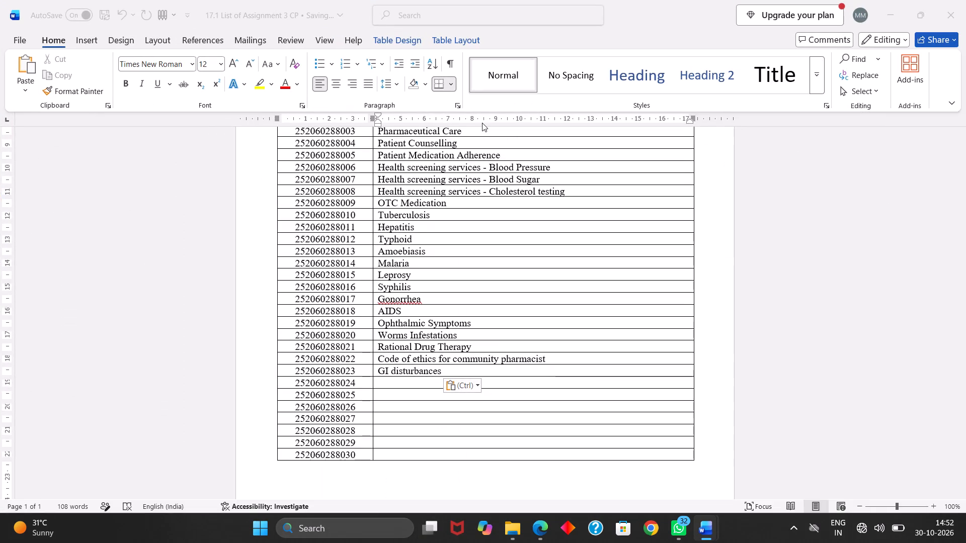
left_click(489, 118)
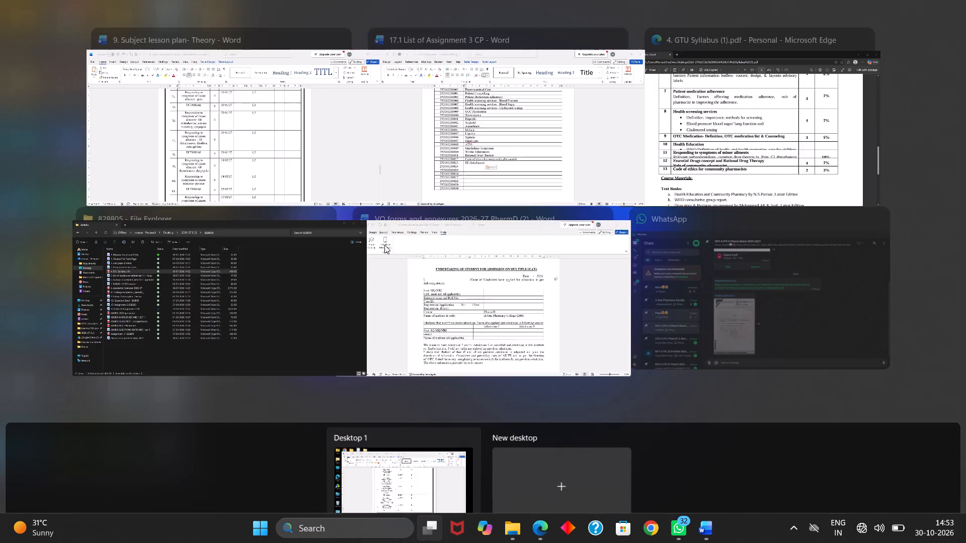
Switch to the VQ forms and annexures document and review its undertakings, registers, admitted student list and closing certificate.
left_click(508, 302)
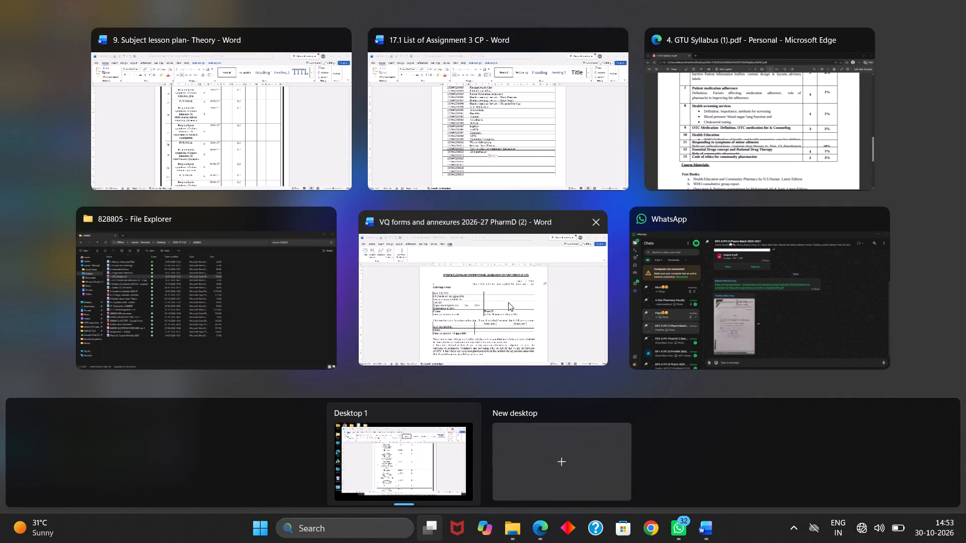
scroll(505, 248, "up", 19)
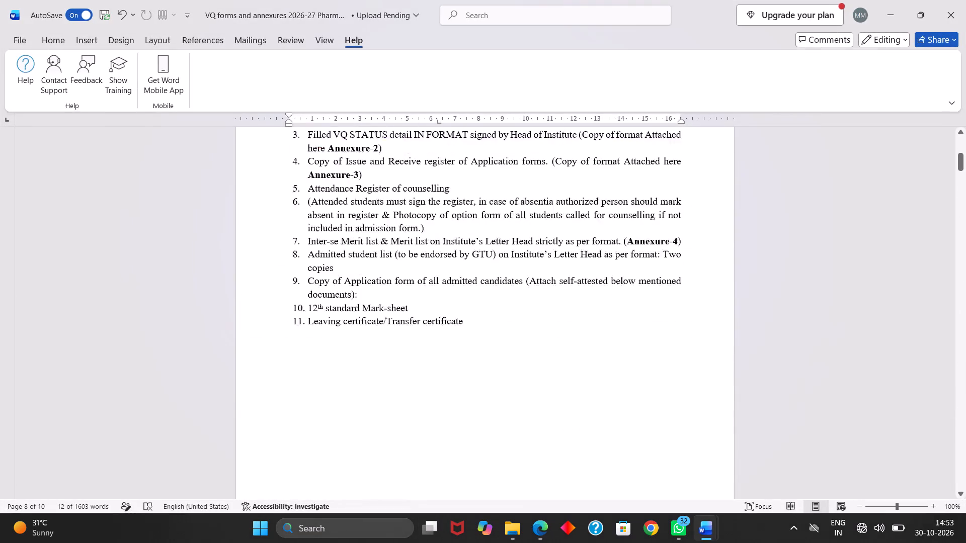
scroll(505, 248, "down", 3)
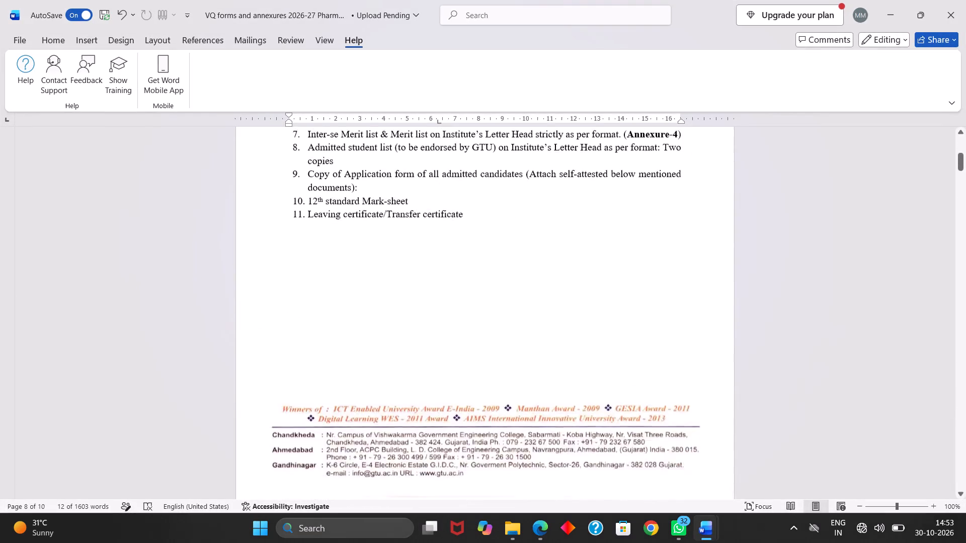
scroll(505, 248, "down", 4)
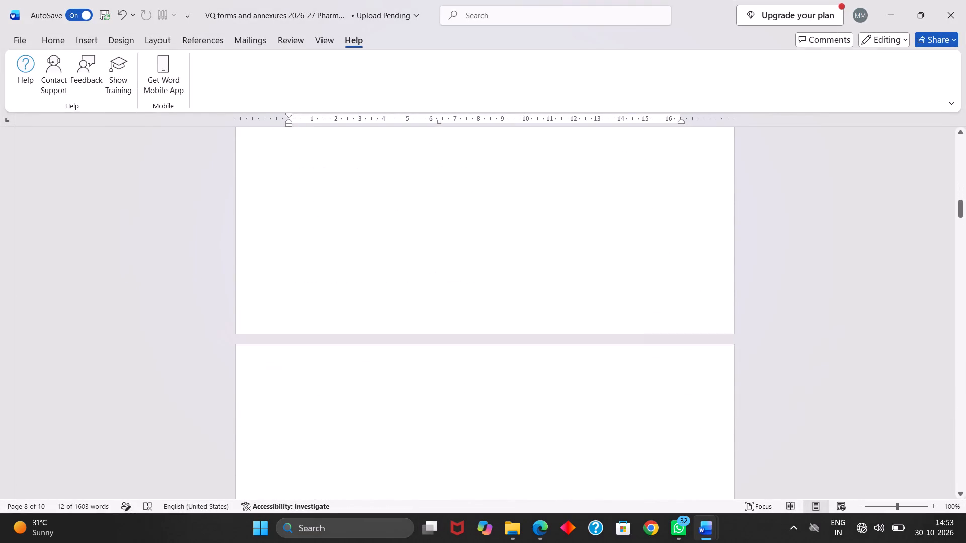
scroll(505, 248, "down", 3)
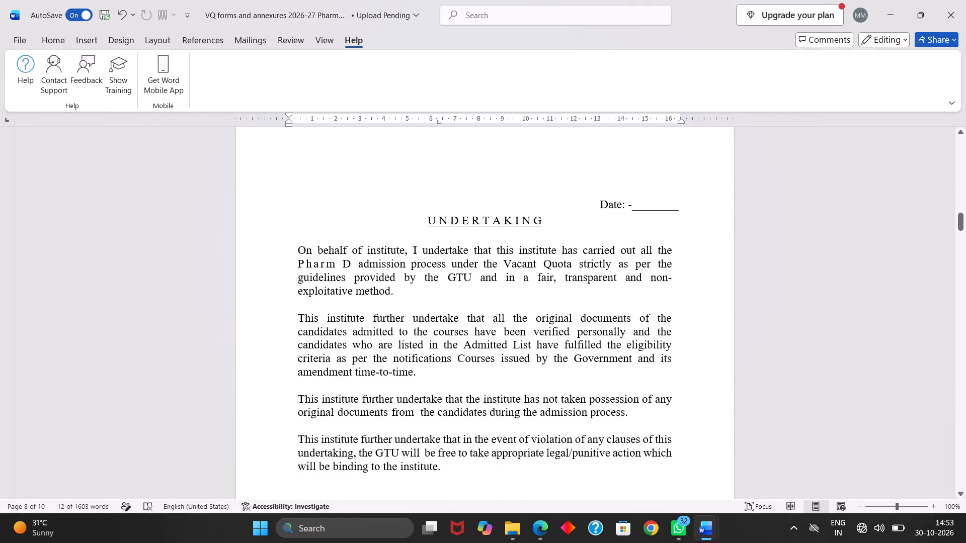
scroll(505, 248, "down", 5)
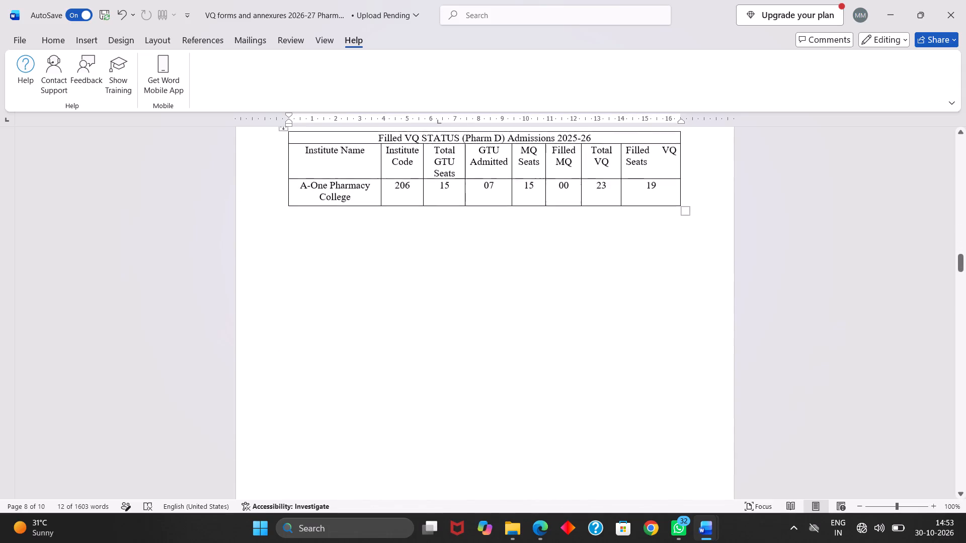
scroll(505, 248, "down", 3)
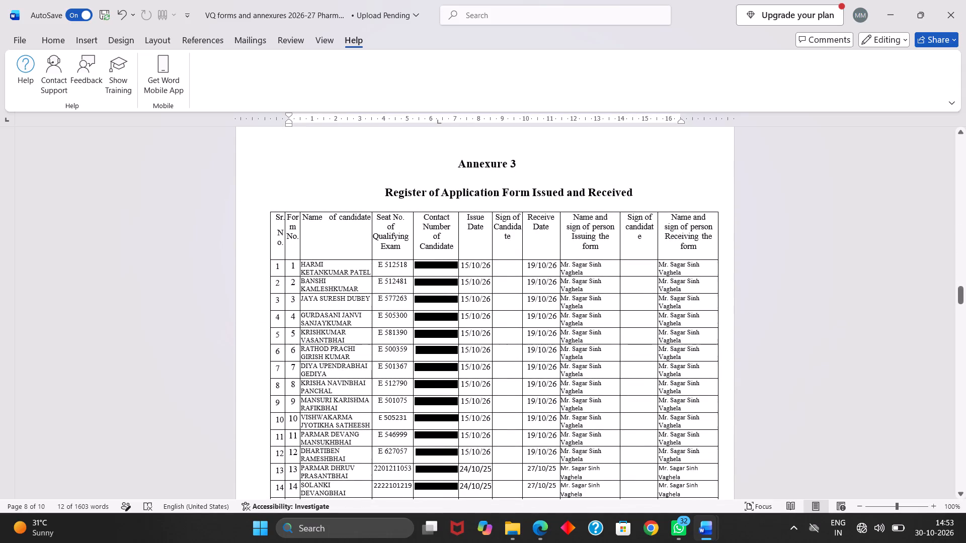
scroll(505, 248, "down", 2)
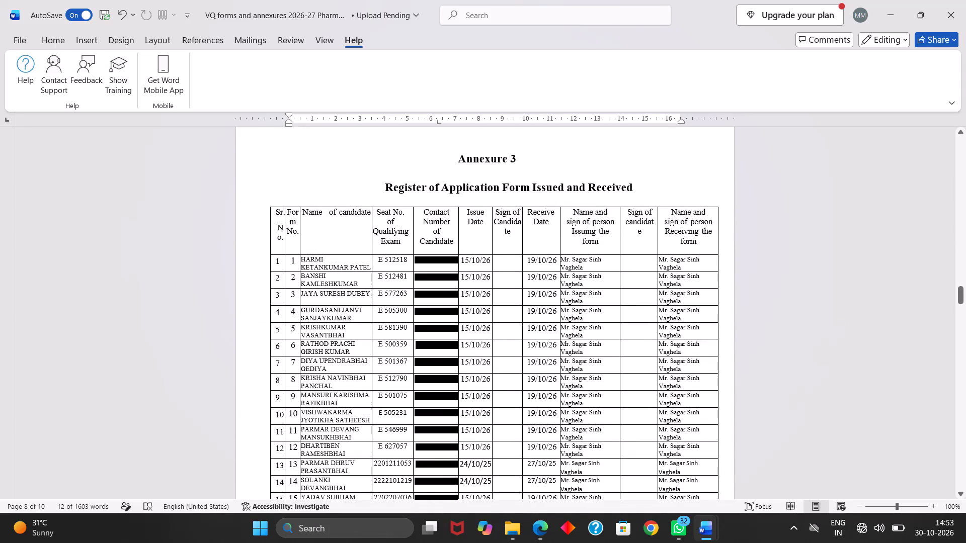
scroll(505, 248, "down", 2)
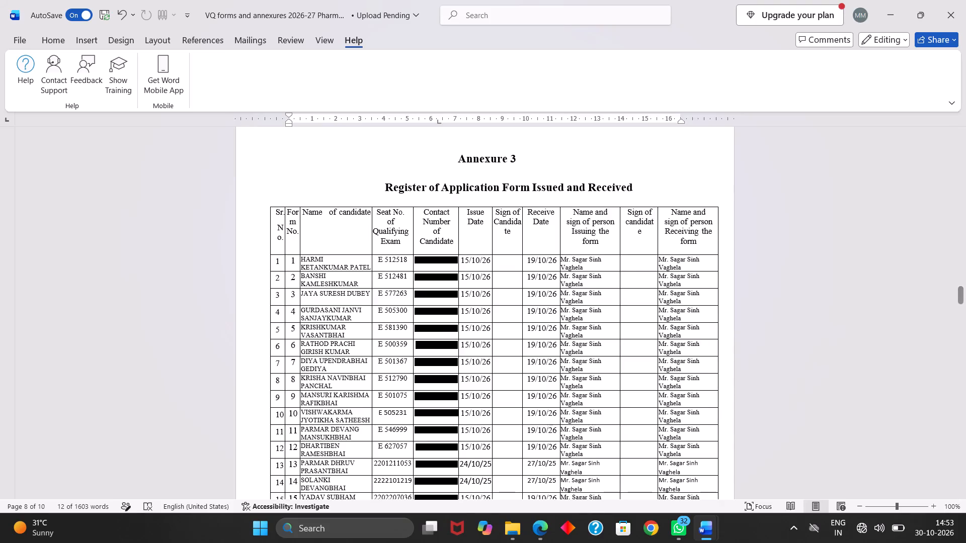
scroll(505, 248, "down", 2)
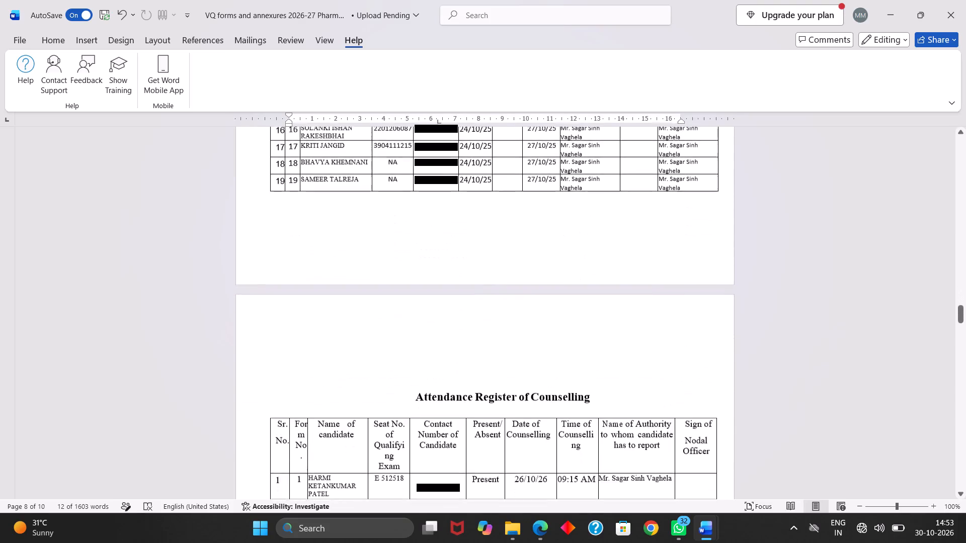
scroll(505, 248, "down", 4)
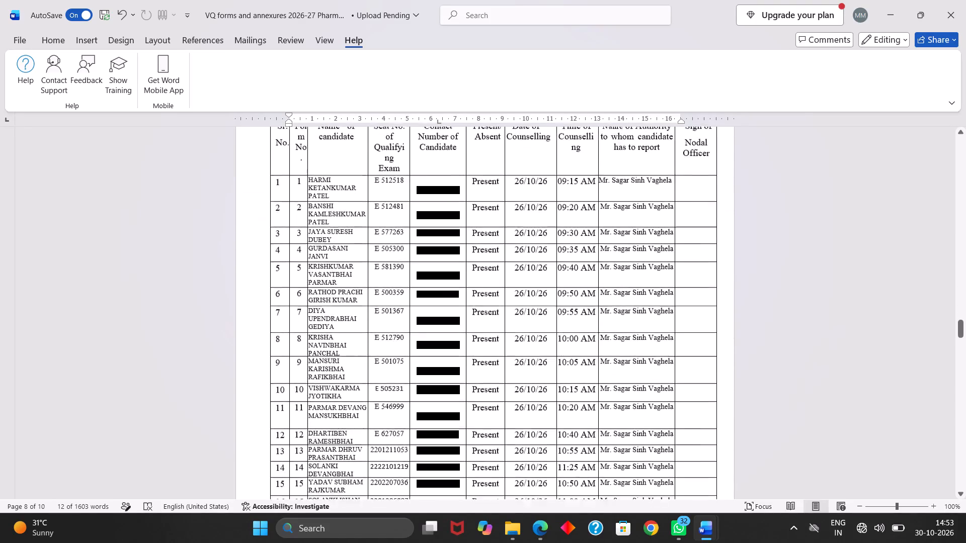
scroll(505, 248, "down", 6)
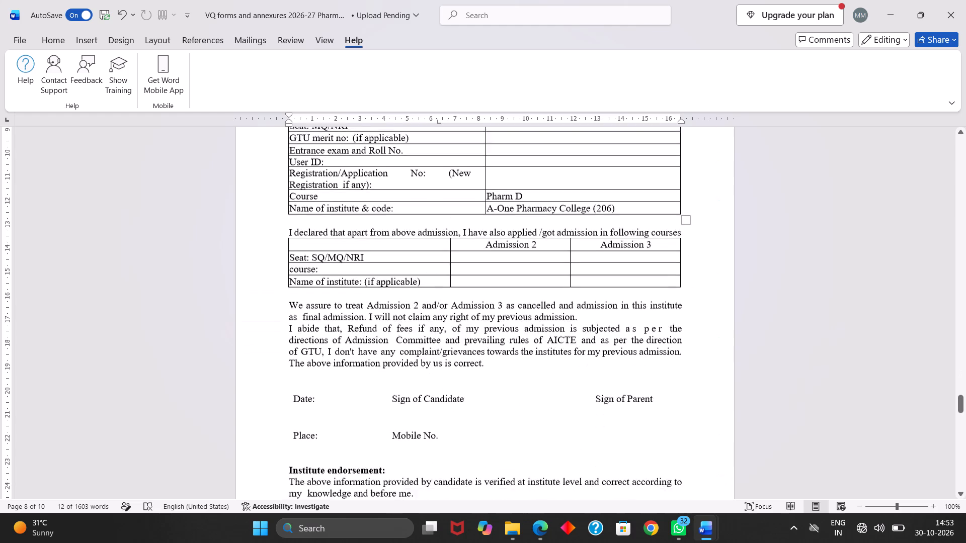
scroll(505, 248, "up", 1)
scroll(505, 248, "down", 2)
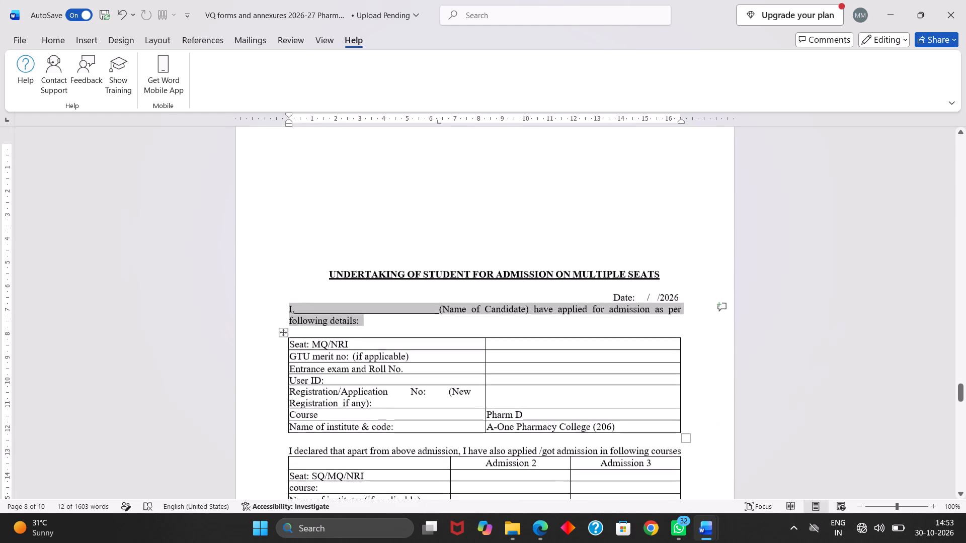
scroll(505, 248, "down", 2)
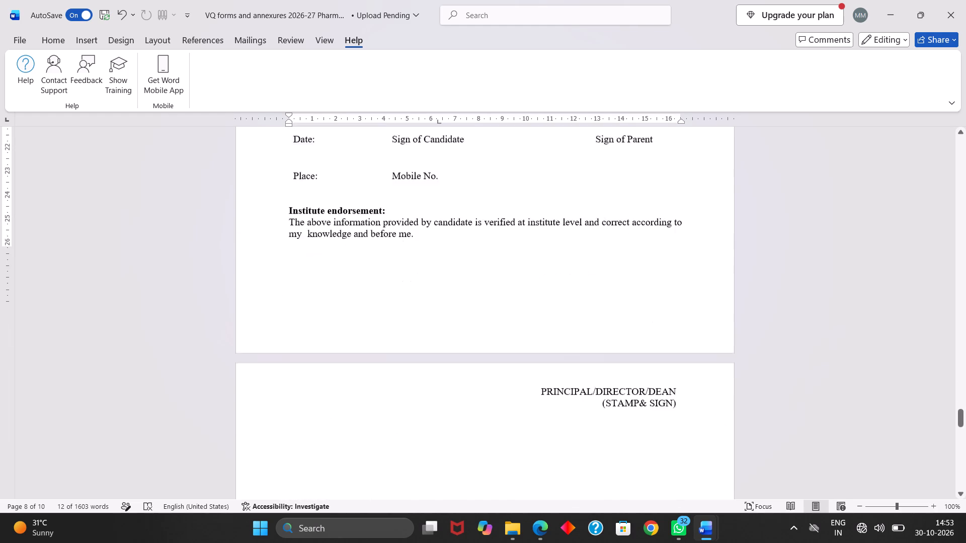
scroll(505, 248, "down", 3)
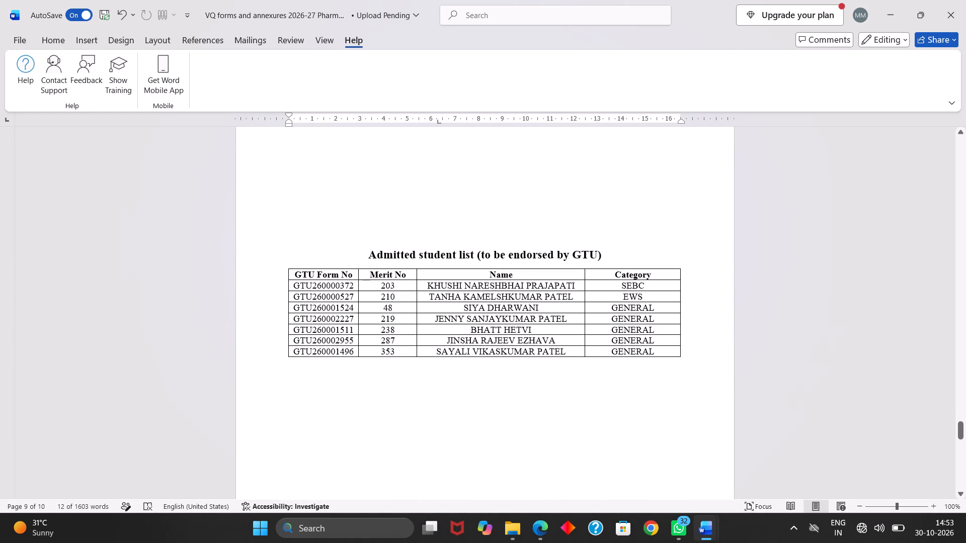
scroll(510, 256, "down", 5)
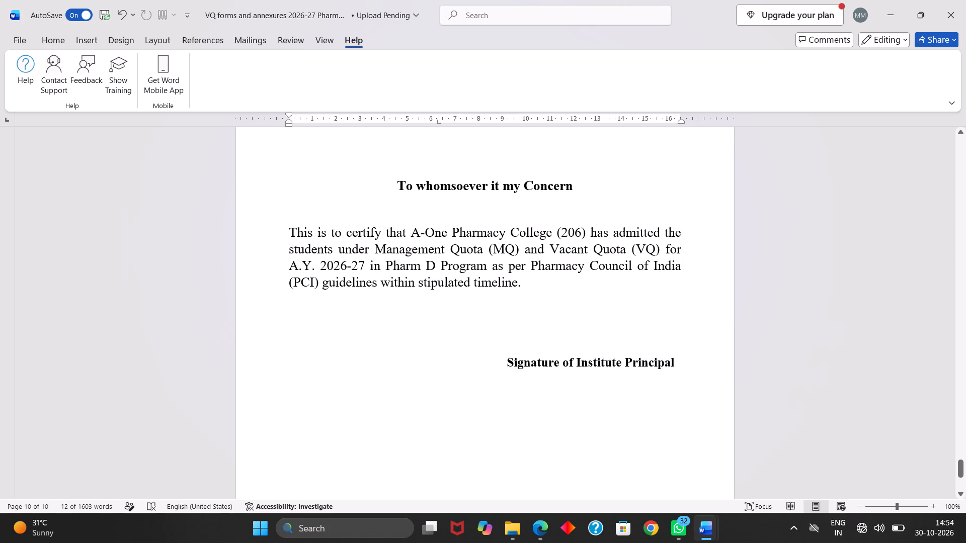
scroll(561, 201, "down", 4)
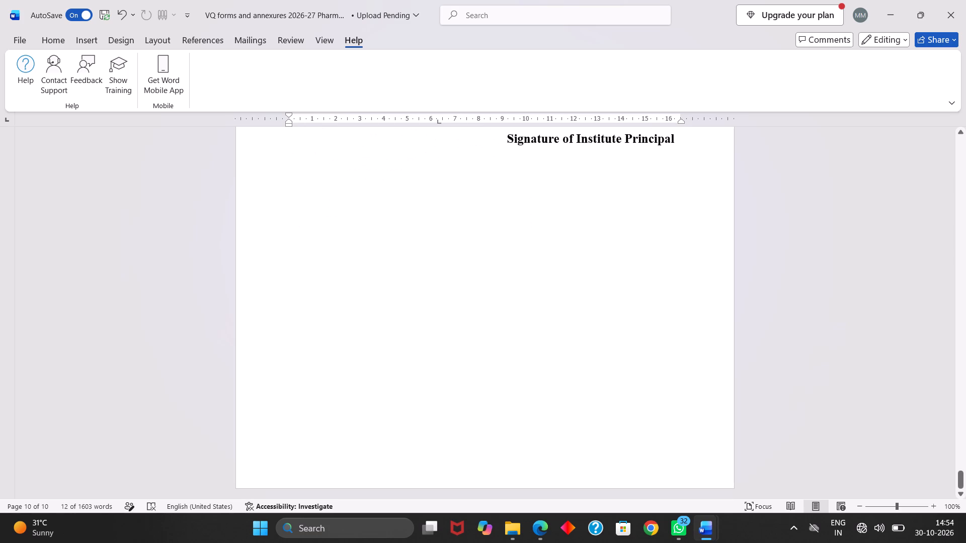
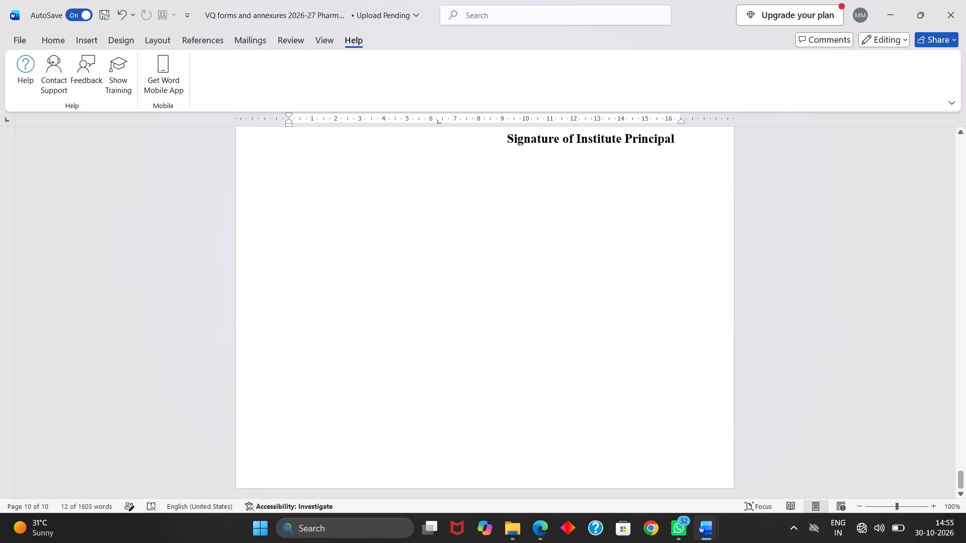
Return to the start of the VQ forms document and read the list of file documents for VQ seat admissions endorsement.
scroll(697, 220, "up", 1)
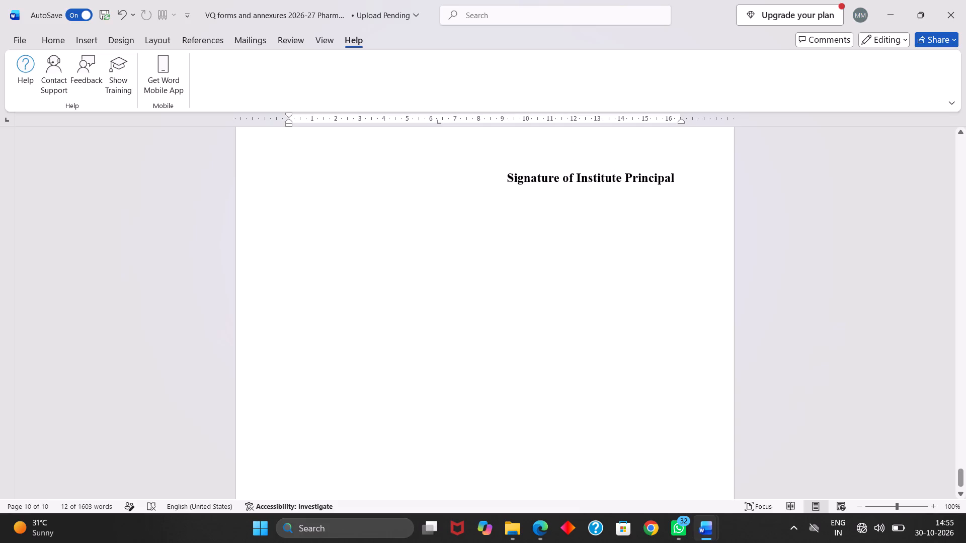
scroll(608, 218, "up", 9)
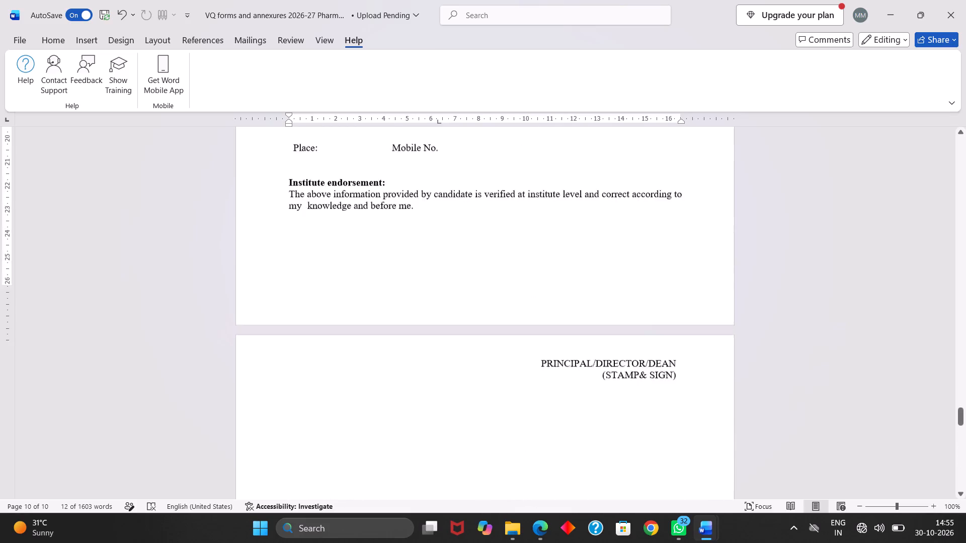
scroll(608, 218, "up", 14)
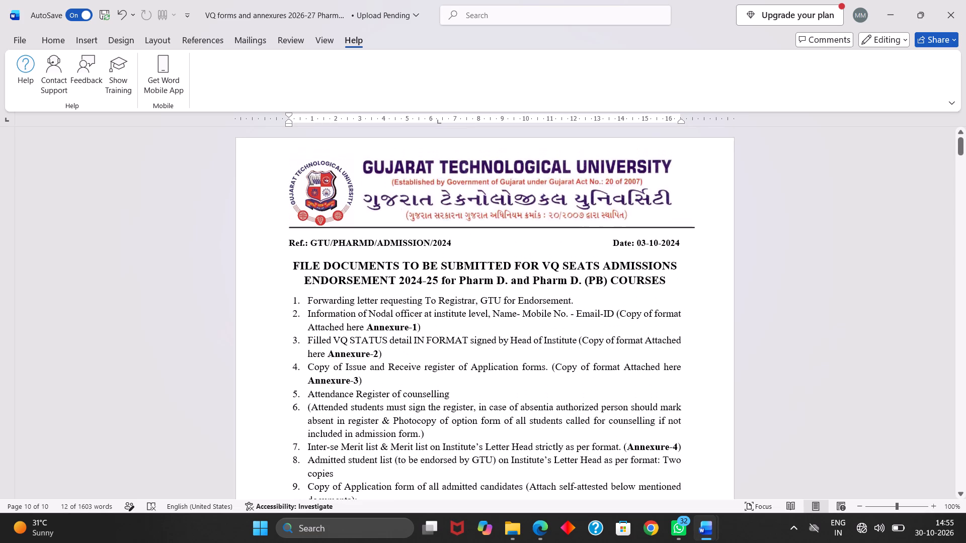
scroll(608, 218, "up", 11)
Review the nodal officer annexure, undertaking, filled VQ status table, application and counselling registers, and VQ merit list.
scroll(608, 218, "down", 4)
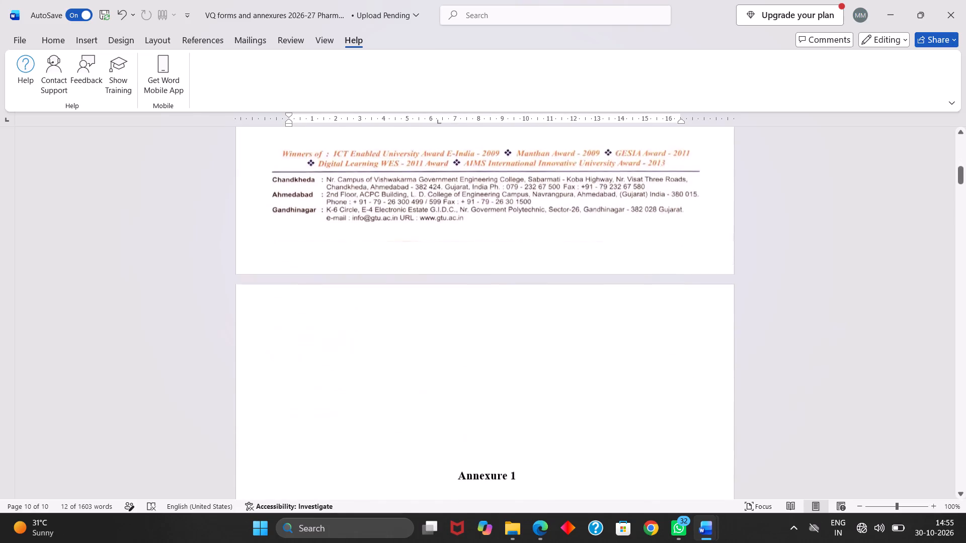
scroll(608, 218, "down", 2)
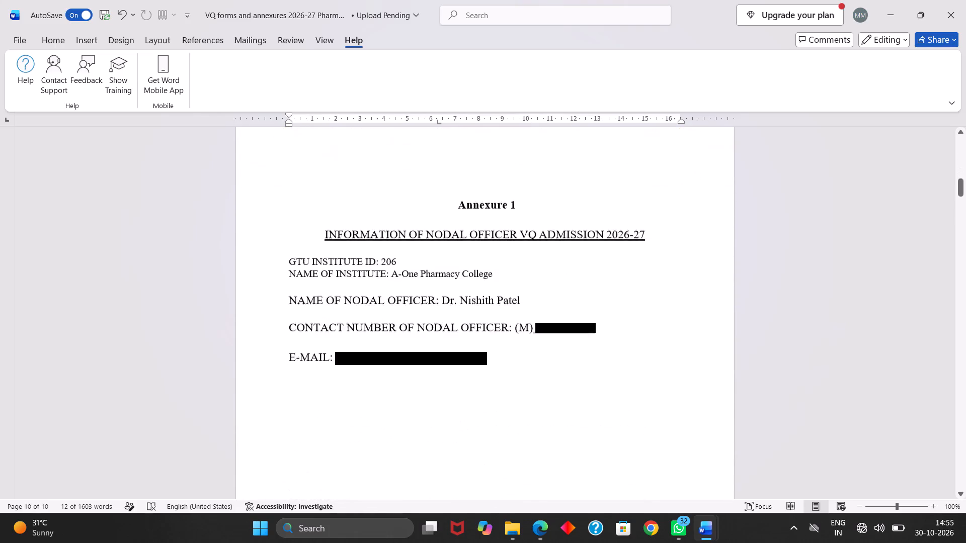
scroll(608, 218, "down", 2)
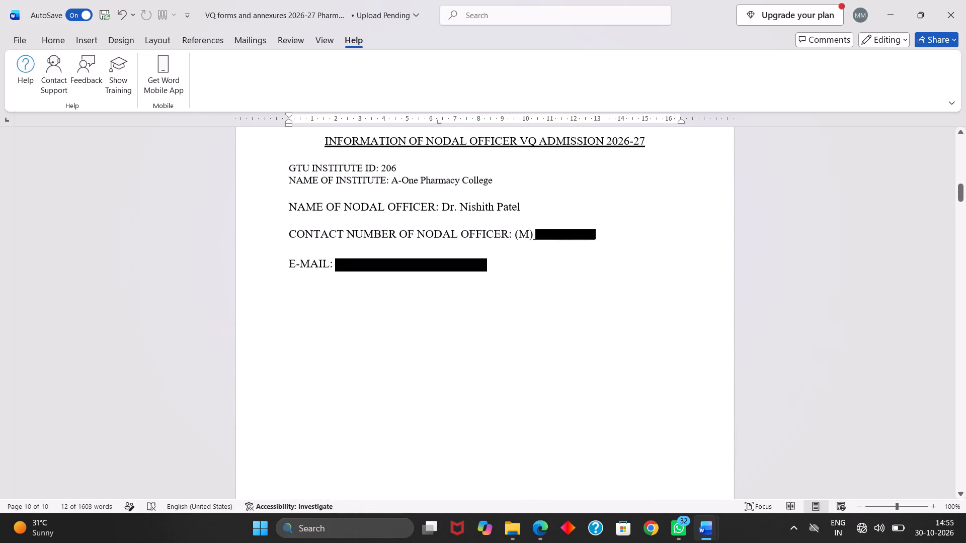
scroll(608, 218, "down", 3)
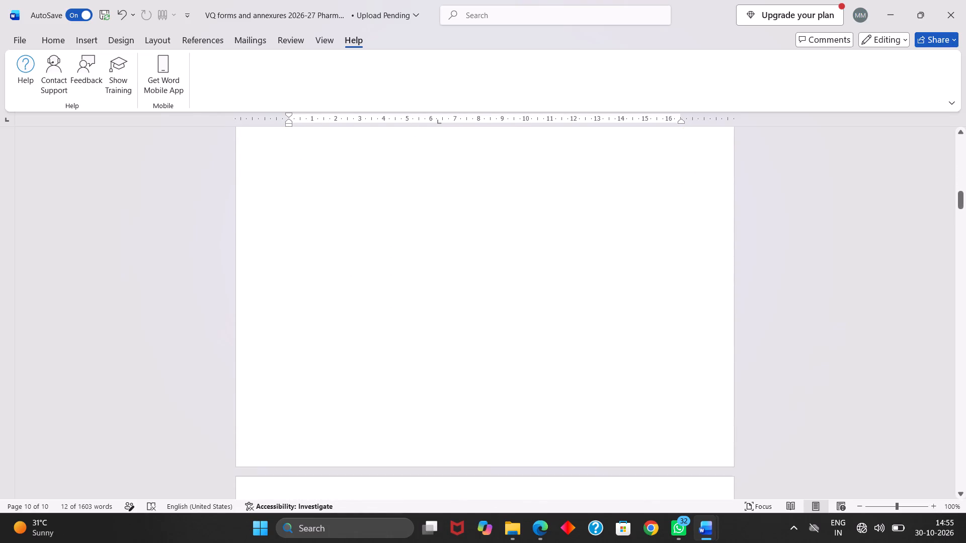
scroll(608, 218, "down", 1)
scroll(608, 218, "up", 1)
scroll(608, 218, "down", 3)
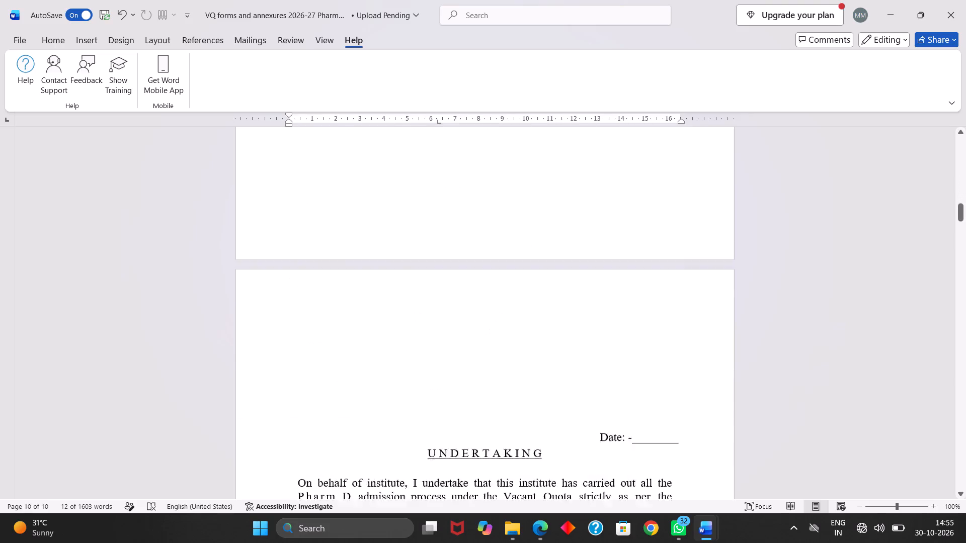
scroll(608, 218, "down", 6)
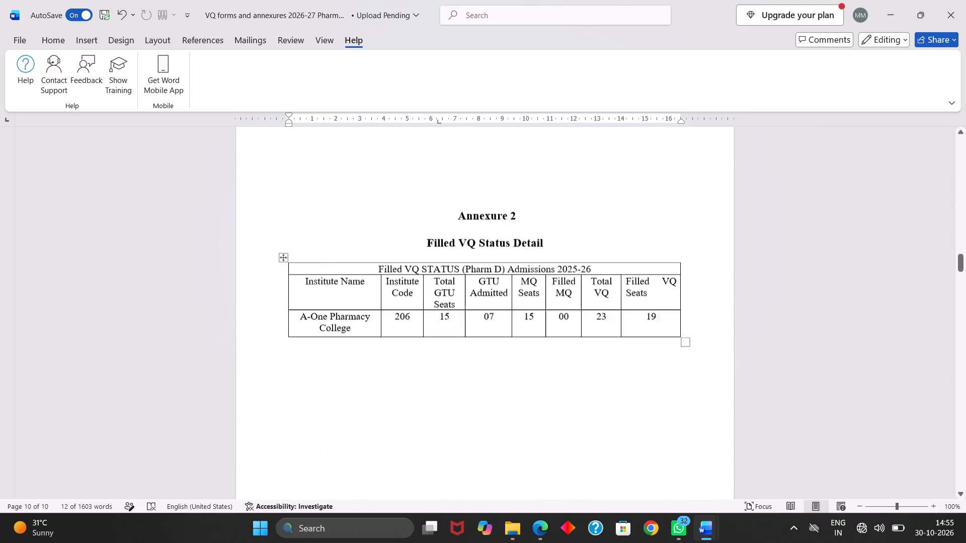
scroll(608, 218, "down", 6)
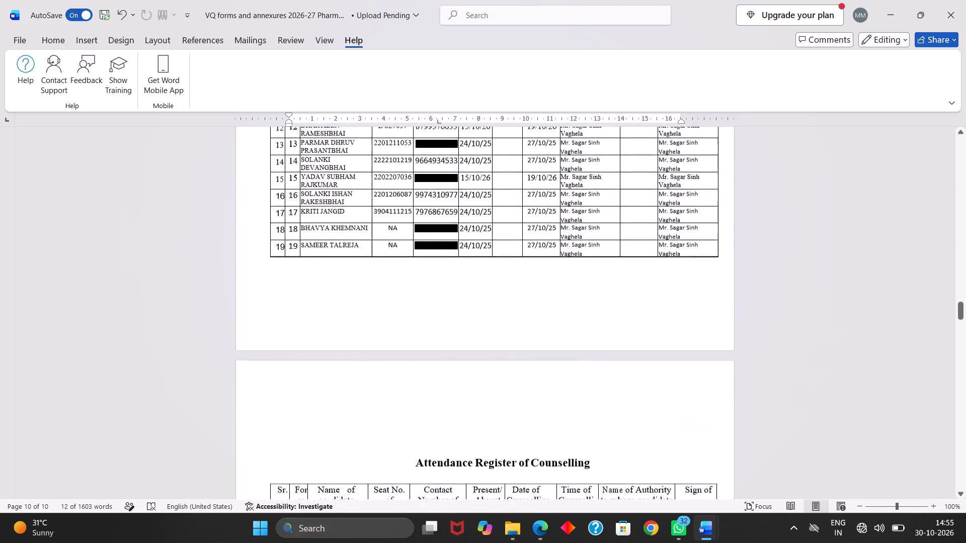
scroll(608, 218, "down", 6)
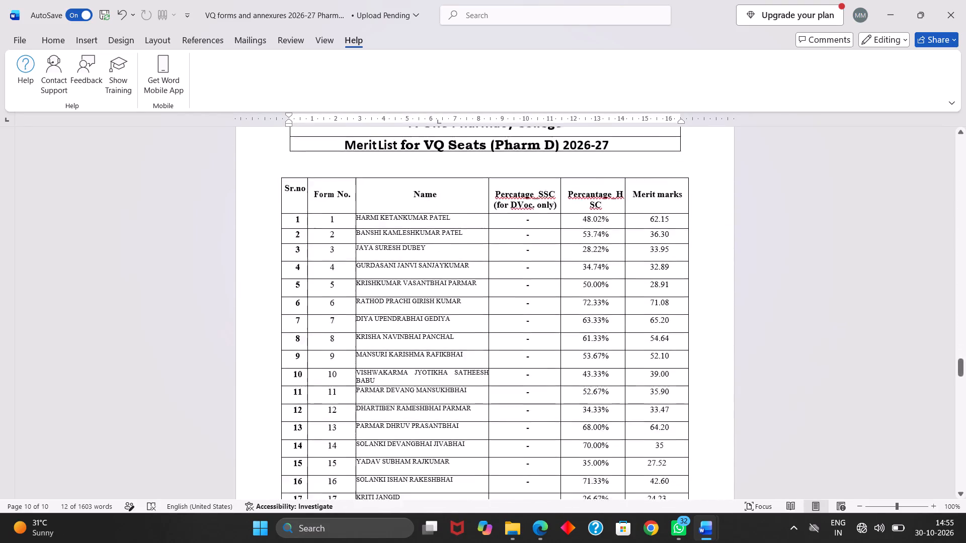
scroll(608, 218, "down", 4)
Examine the candidate's admission declaration form, the admitted student list and the closing principal's signature page.
right_click(608, 218)
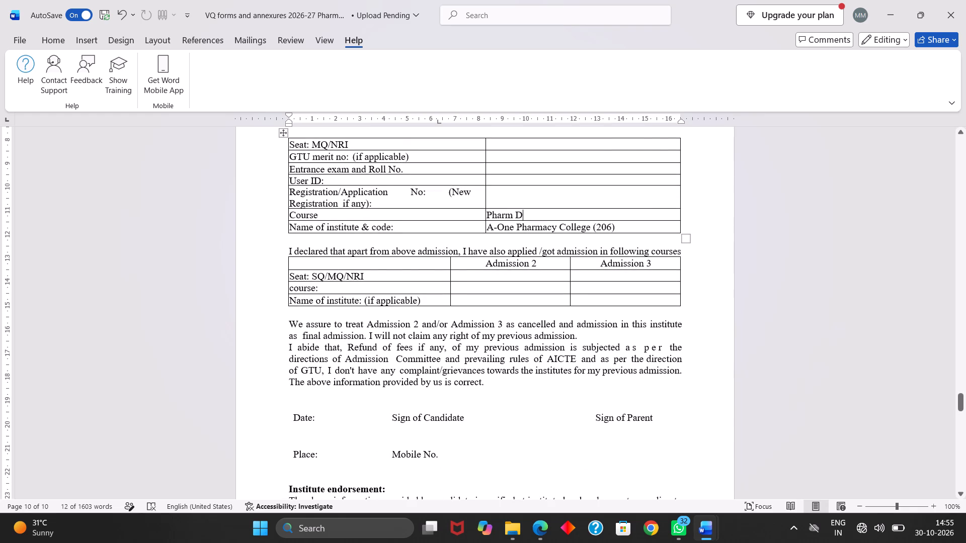
scroll(608, 218, "up", 1)
left_click(491, 228)
scroll(491, 228, "down", 1)
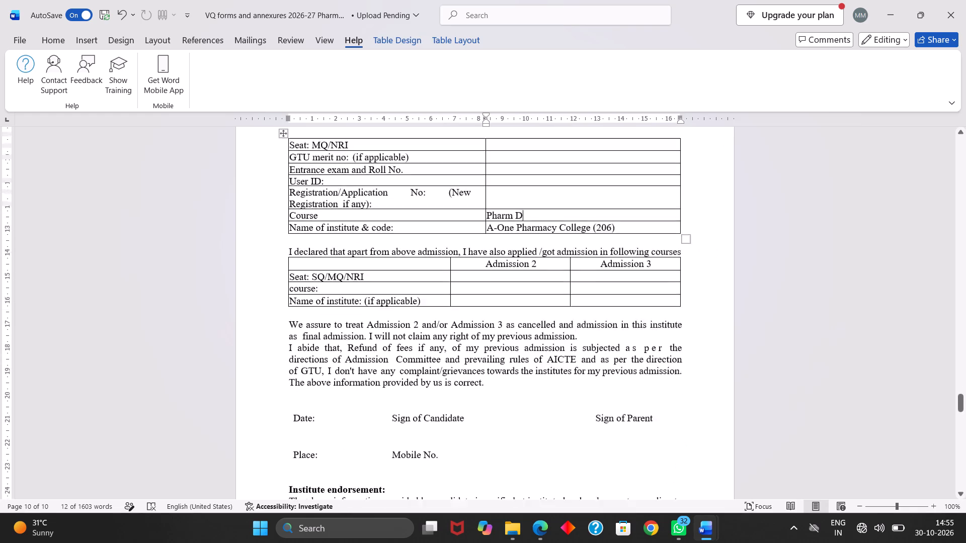
scroll(491, 228, "down", 4)
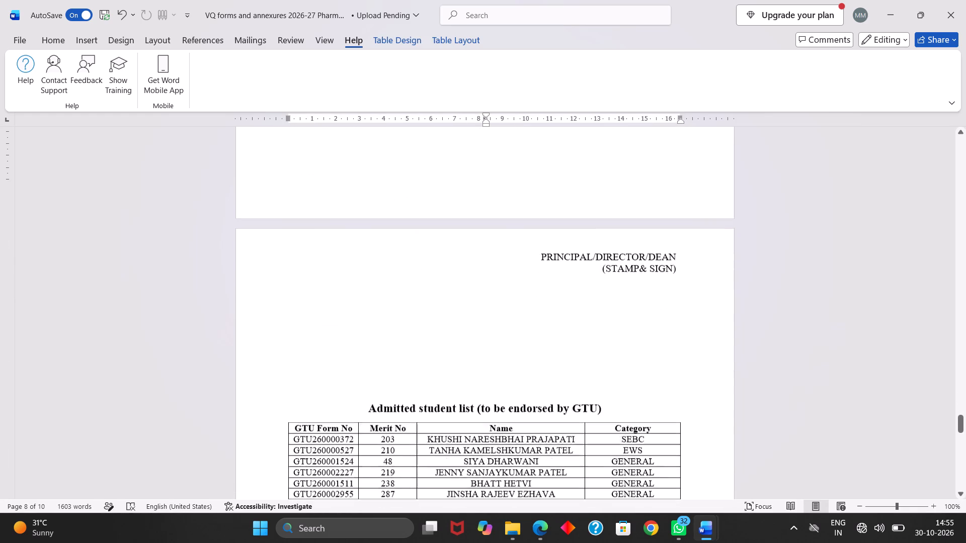
scroll(491, 228, "down", 4)
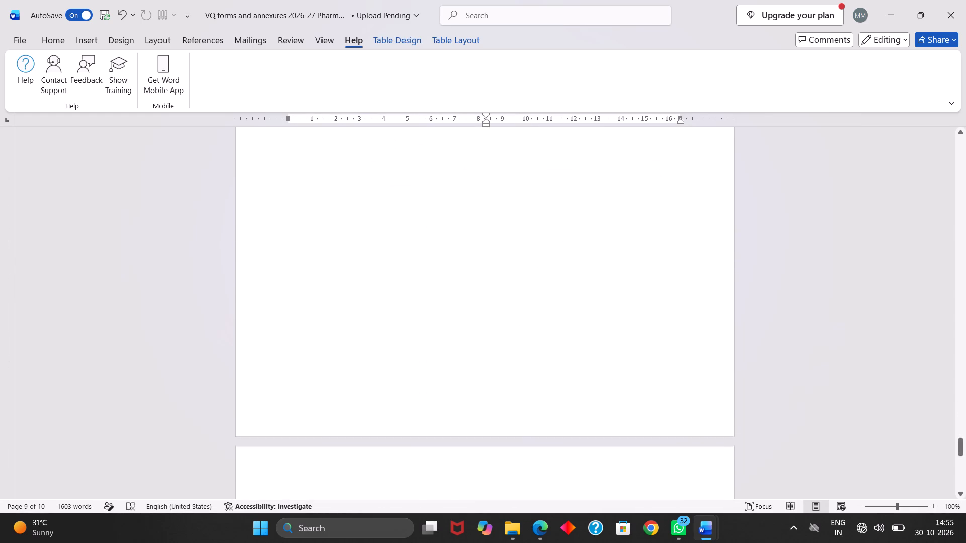
scroll(491, 228, "down", 4)
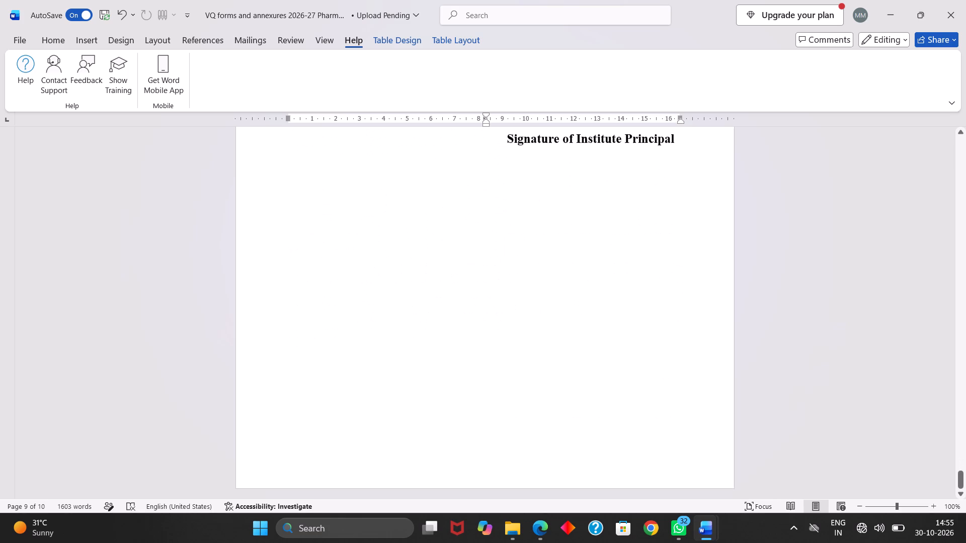
scroll(491, 228, "down", 4)
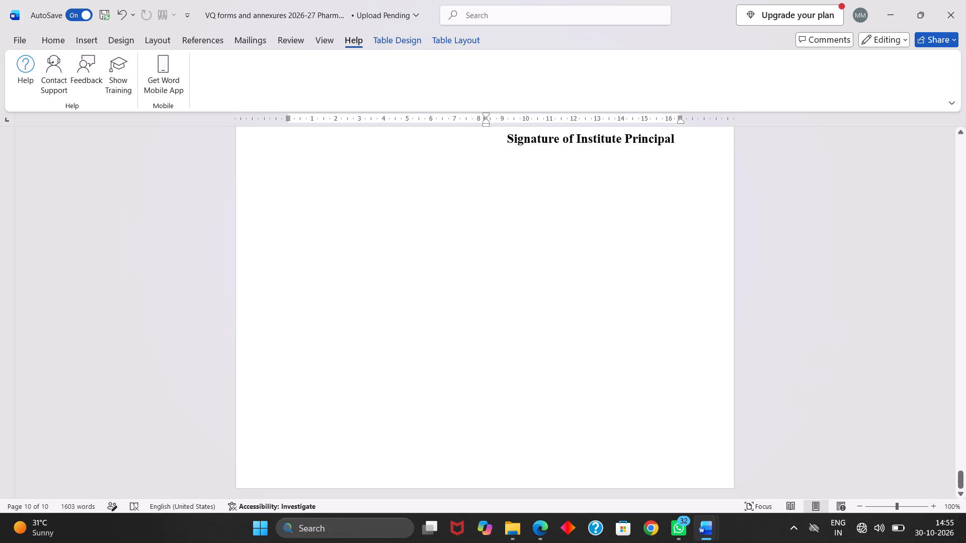
scroll(491, 228, "down", 1)
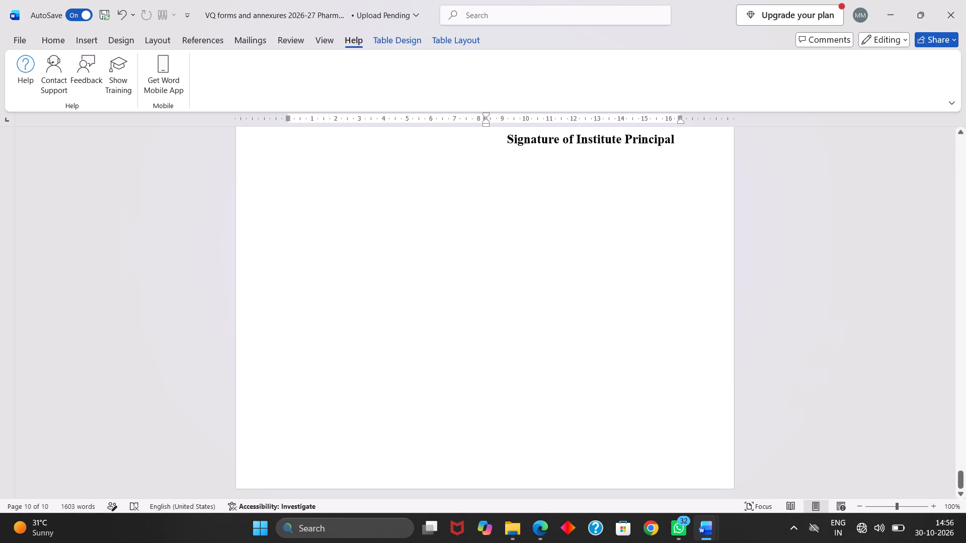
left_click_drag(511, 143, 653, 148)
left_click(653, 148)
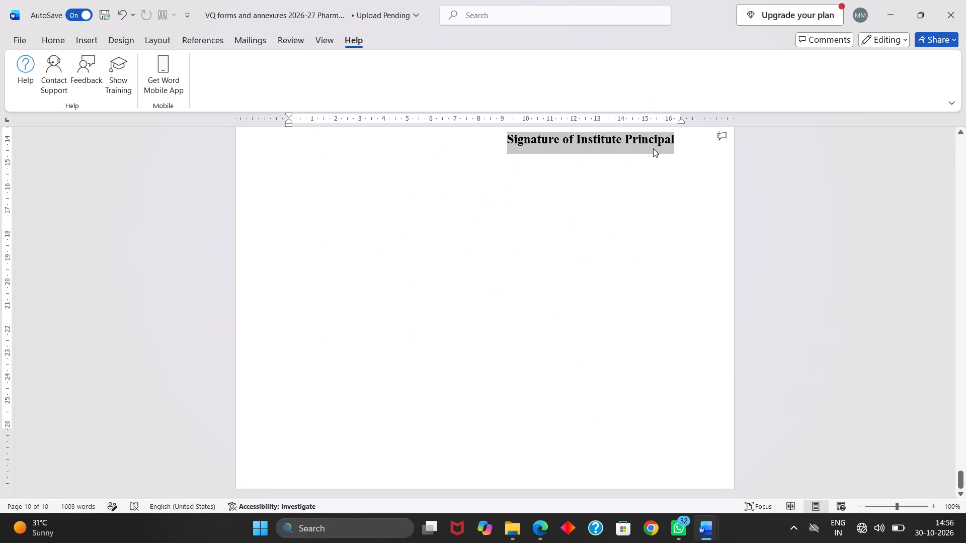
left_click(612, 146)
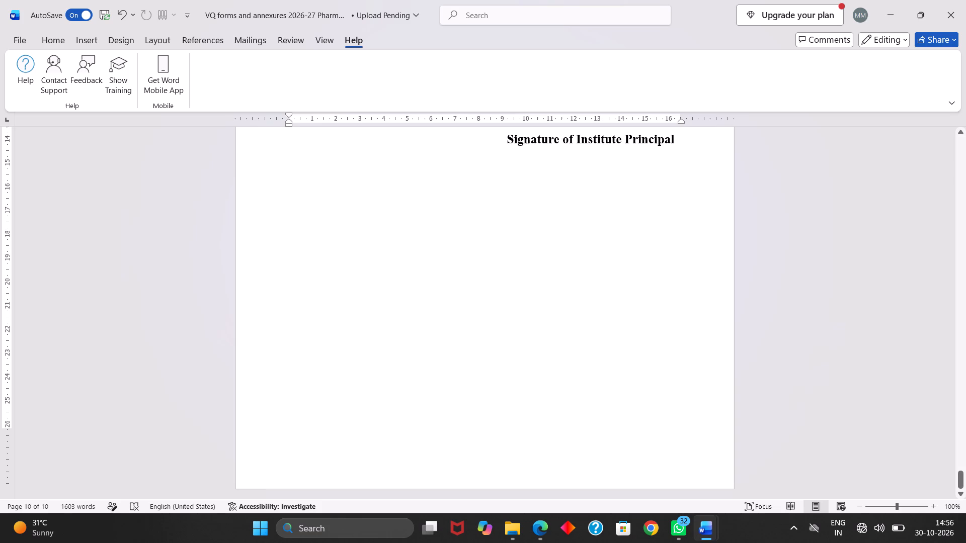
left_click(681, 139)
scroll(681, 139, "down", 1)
Switch back to the subject lesson plan and select the diarrhea and constipation wording in entry 77.
left_click(529, 123)
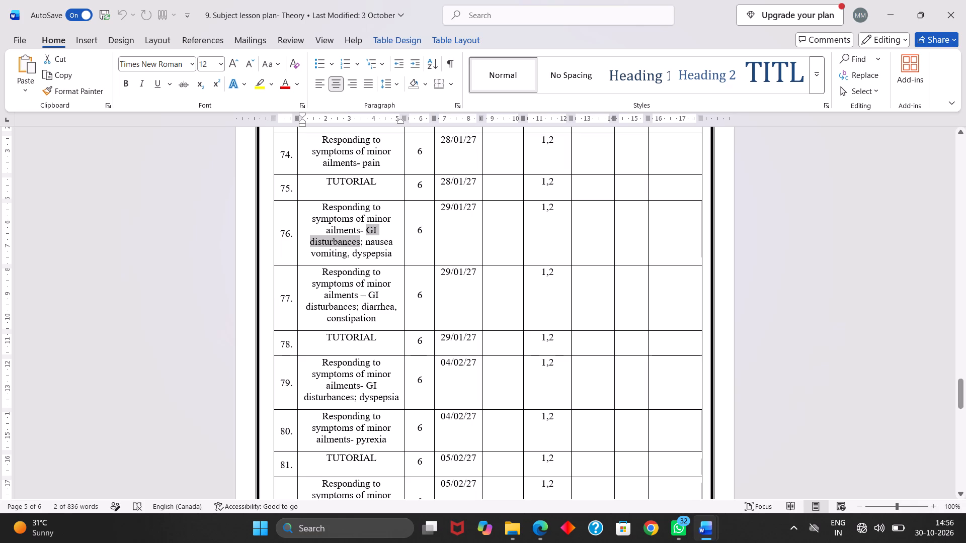
left_click(444, 281)
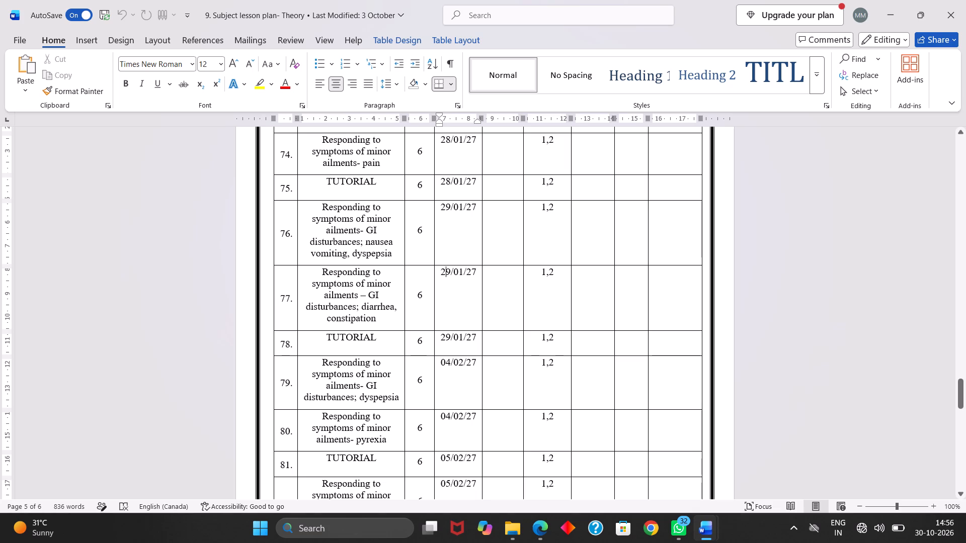
left_click_drag(361, 306, 369, 310)
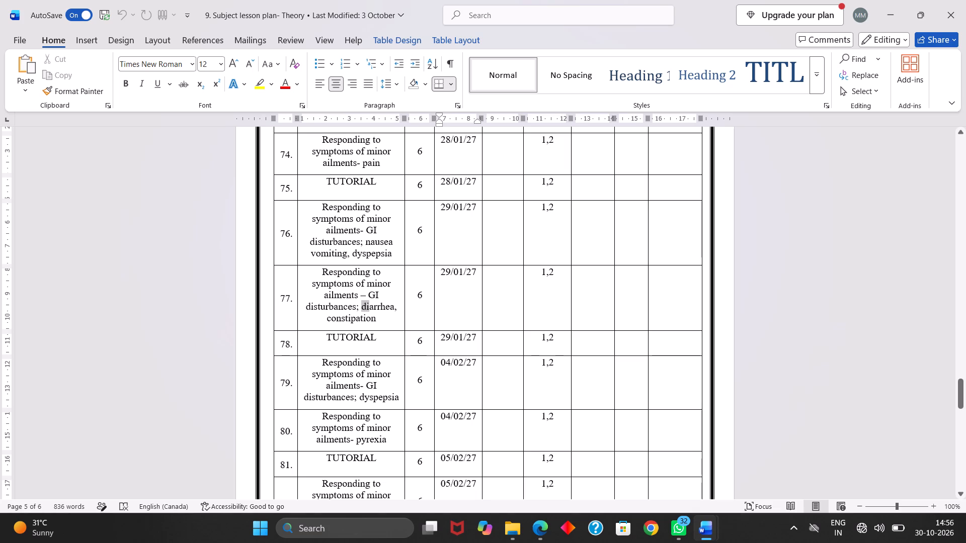
left_click_drag(369, 310, 370, 312)
left_click(370, 312)
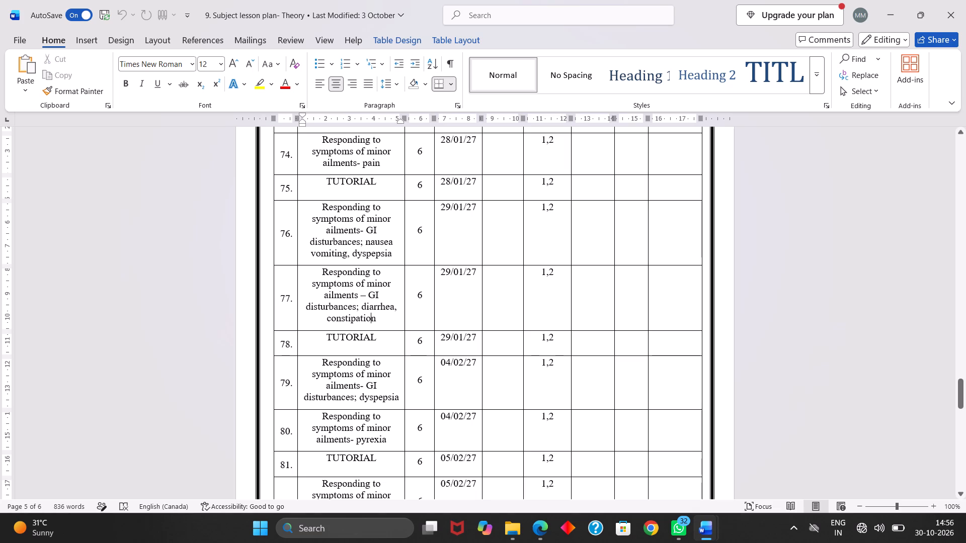
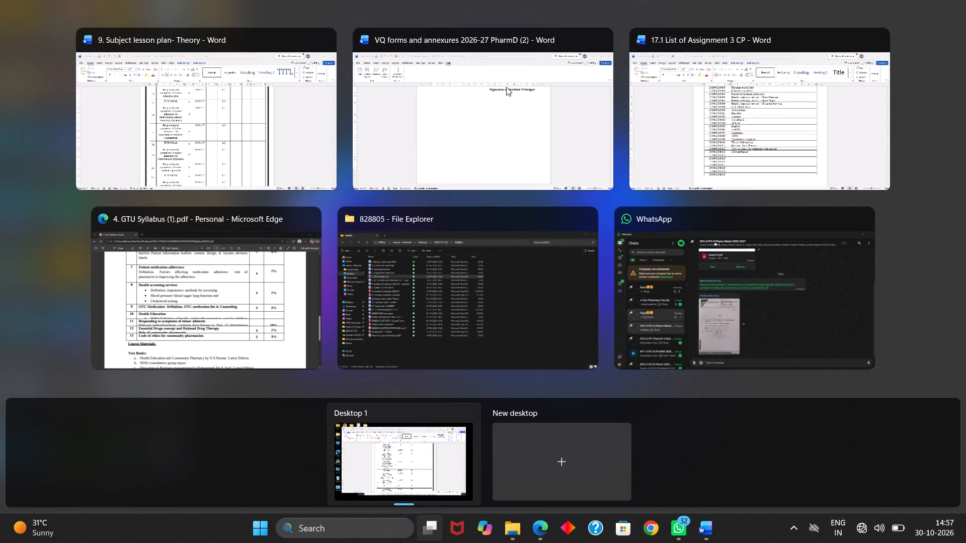
Switch to the VQ forms document and review the filled VQ status, application form register and counselling attendance register.
left_click(556, 110)
scroll(556, 110, "up", 2)
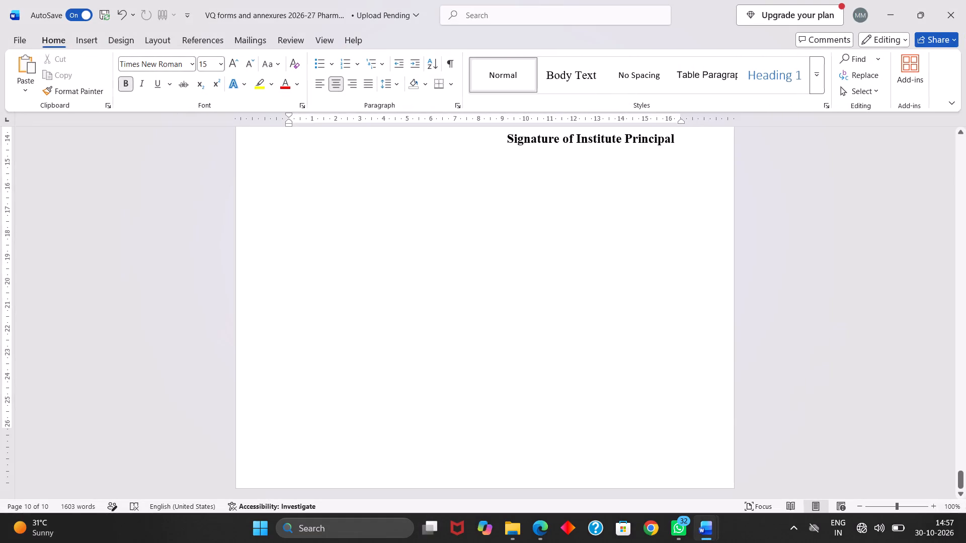
scroll(423, 234, "up", 15)
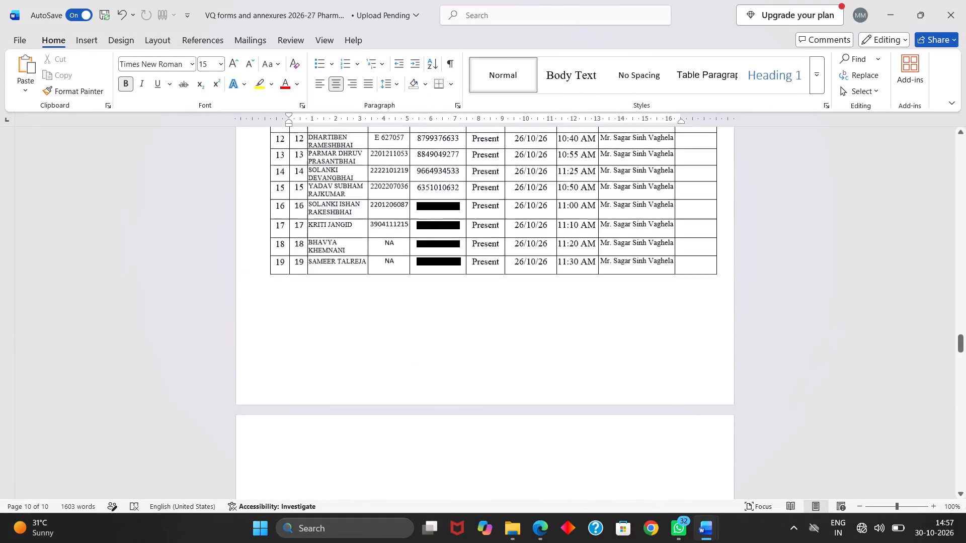
scroll(423, 234, "up", 13)
scroll(423, 234, "down", 7)
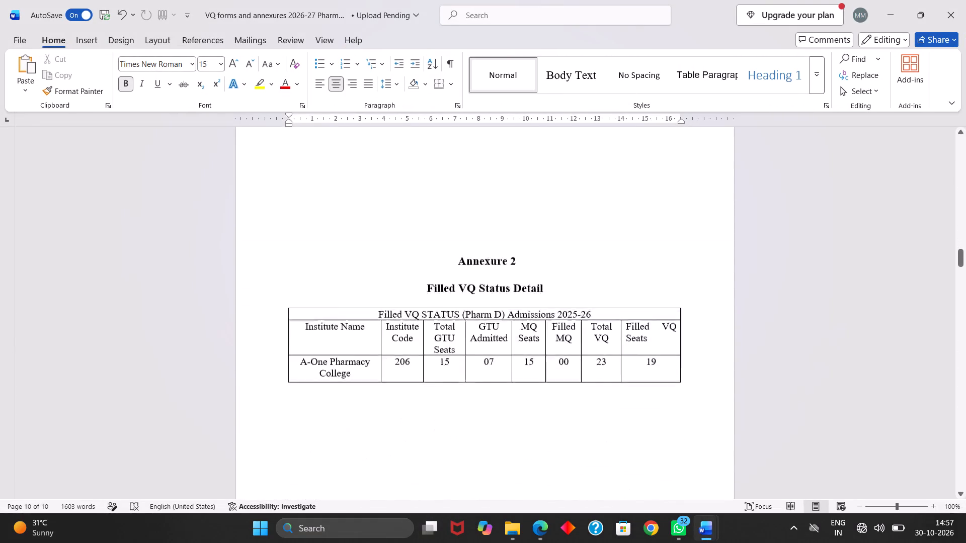
scroll(423, 234, "down", 4)
scroll(423, 234, "up", 1)
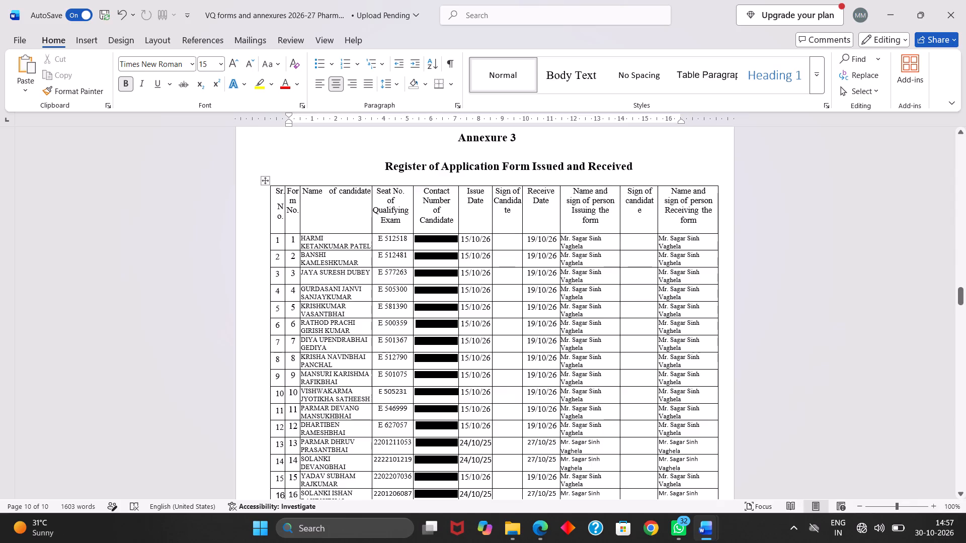
scroll(507, 229, "down", 3)
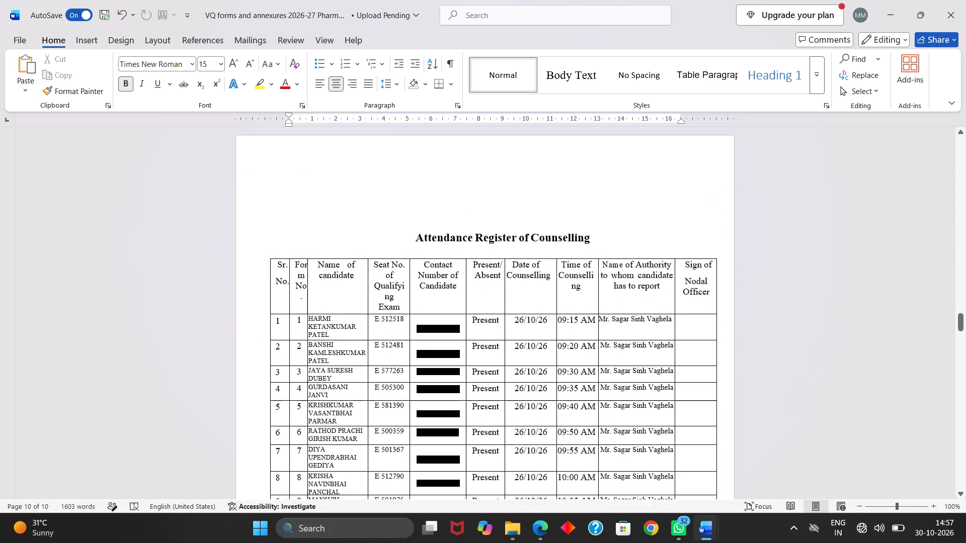
Replace the reporting authority's name in row 1 of the counselling attendance register with the new doctor's name, including the title Dr.
scroll(507, 229, "down", 1)
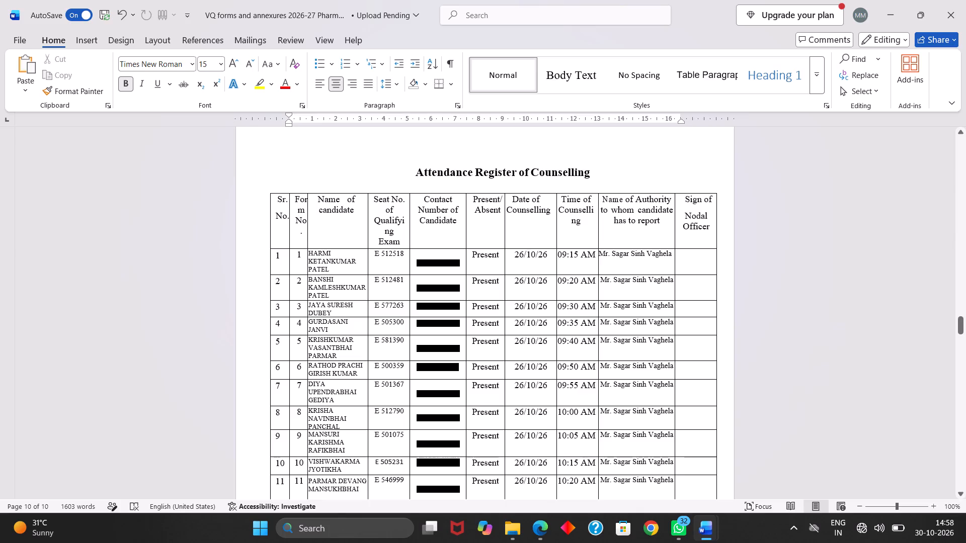
left_click(623, 211)
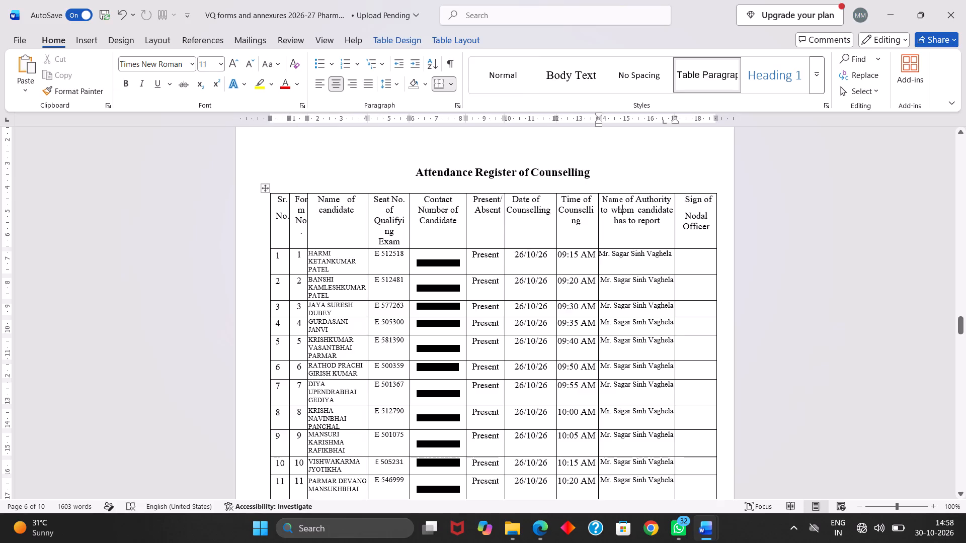
left_click_drag(601, 251, 622, 251)
left_click_drag(622, 251, 656, 253)
key("BackSpace")
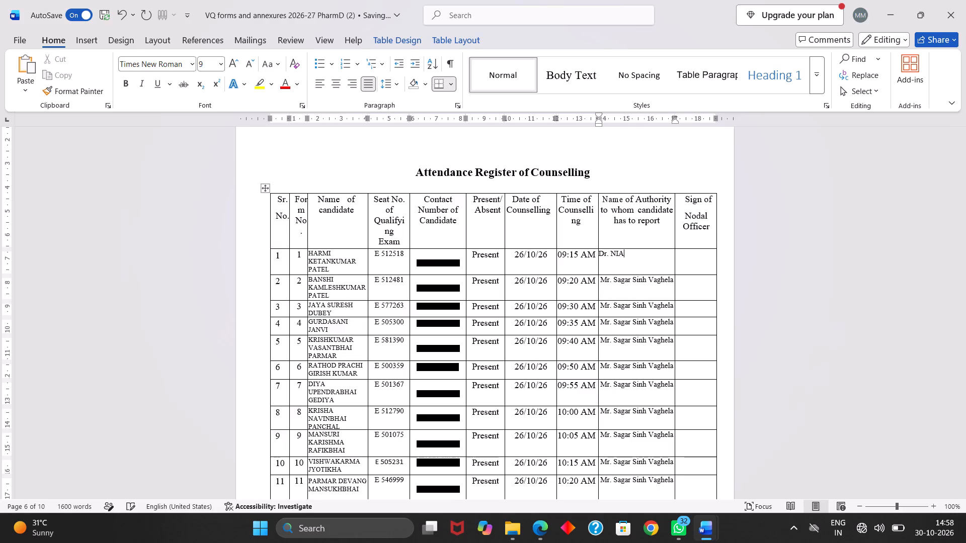
key("BackSpace")
key("BackSpace")
key("BackSpace")
key("BackSpace")
key("BackSpace")
key("BackSpace")
key("BackSpace")
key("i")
key("BackSpace")
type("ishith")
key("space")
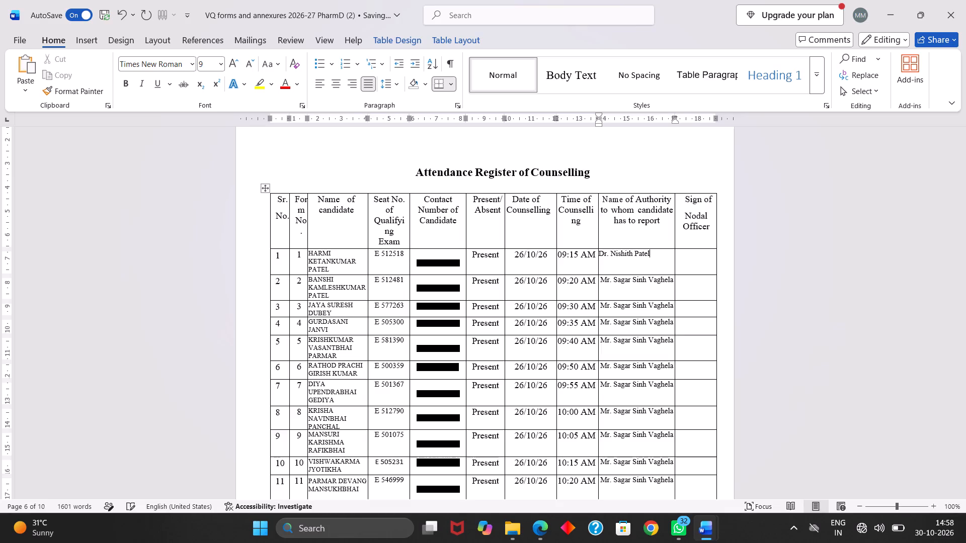
Copy the new authority name from row 1 into the authority cells of rows 2 to 19 of the counselling attendance register.
left_click_drag(600, 254, 634, 255)
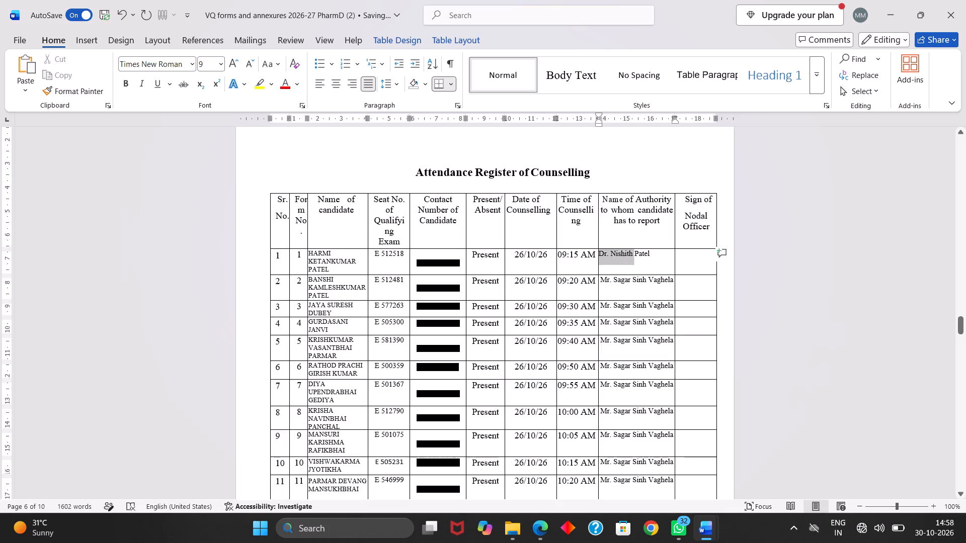
left_click_drag(634, 255, 651, 253)
key("ctrl+c")
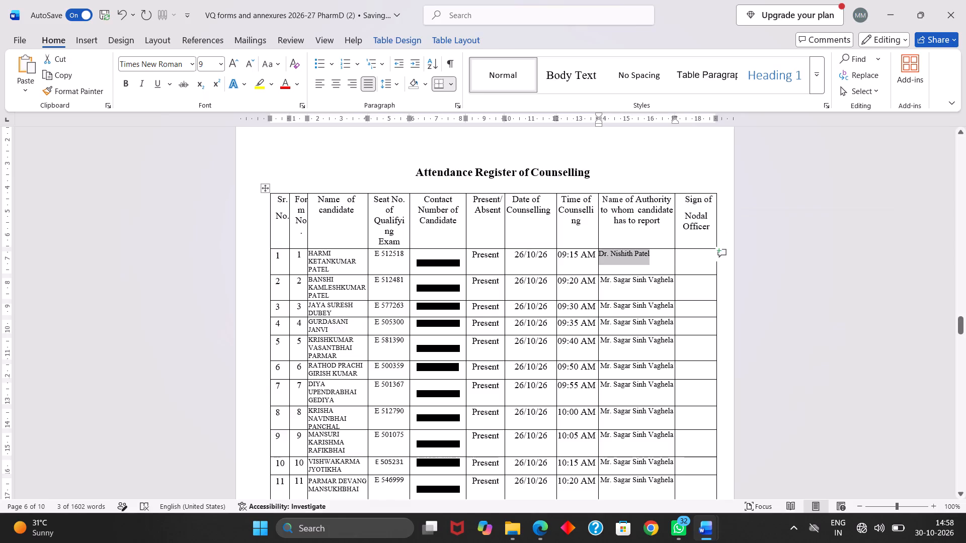
left_click_drag(600, 280, 650, 418)
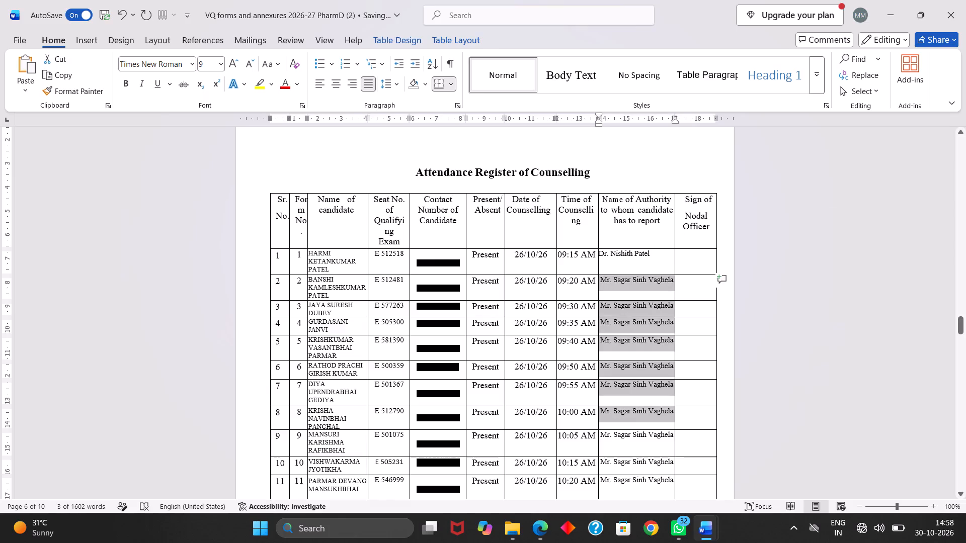
left_click_drag(650, 418, 648, 423)
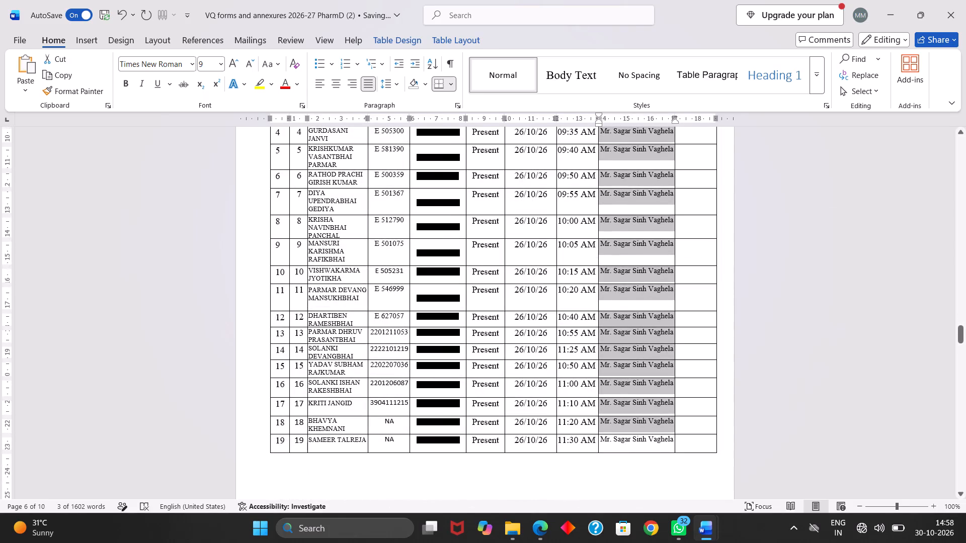
left_click_drag(648, 423, 653, 437)
key("ctrl+v")
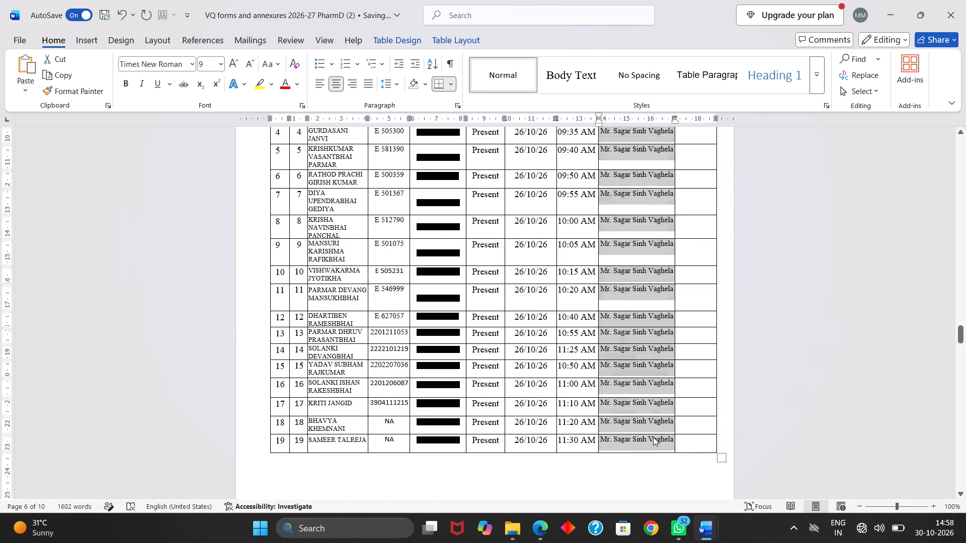
left_click(650, 265)
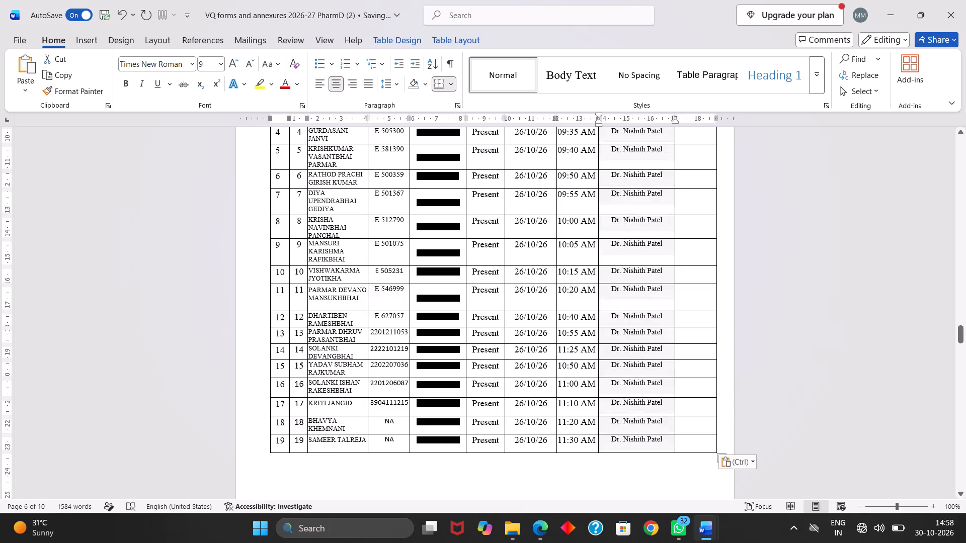
Centre the authority name in row 1 of the counselling attendance register.
scroll(650, 265, "up", 2)
scroll(650, 265, "down", 1)
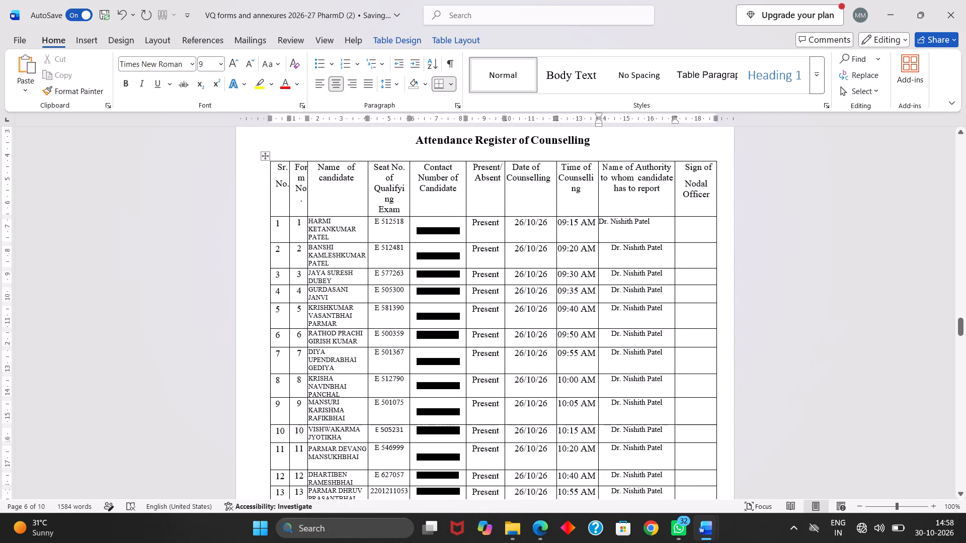
left_click_drag(600, 221, 645, 226)
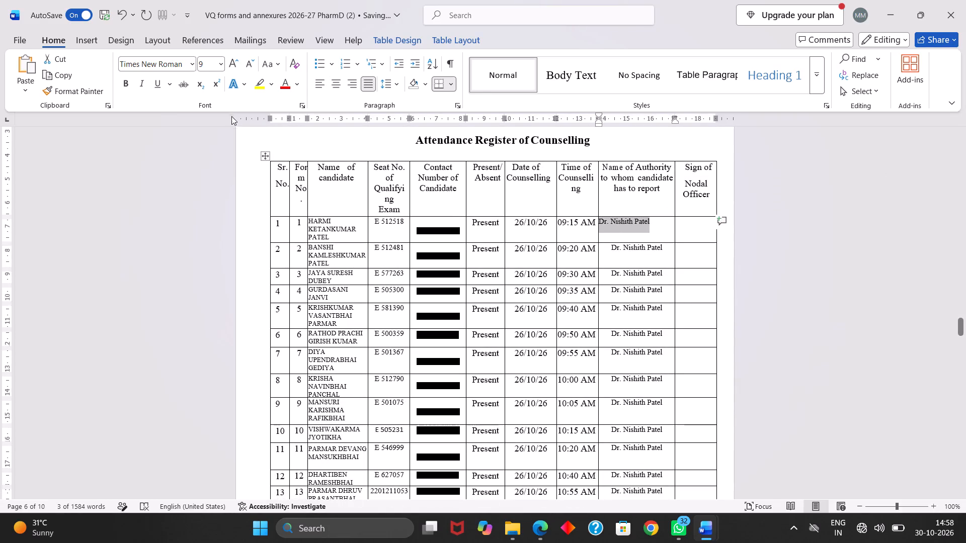
left_click(335, 77)
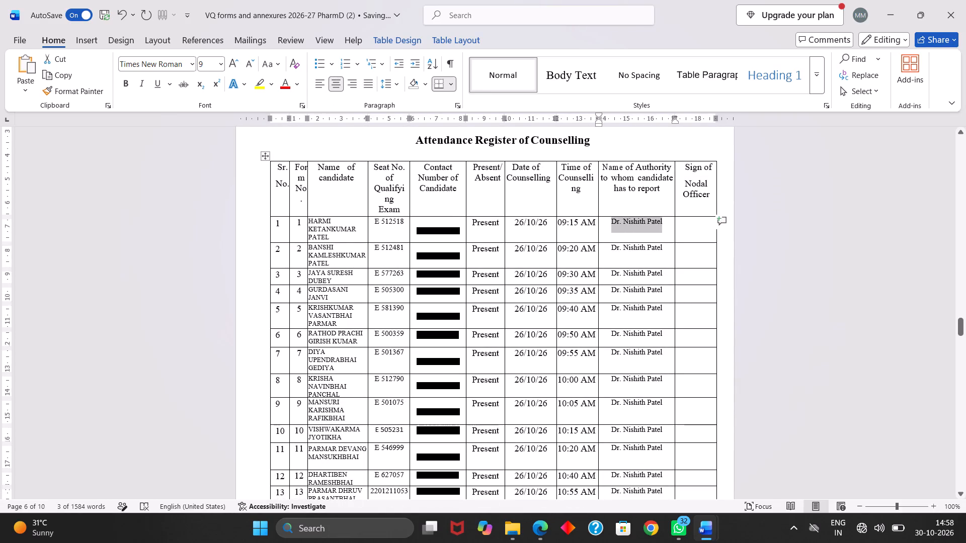
scroll(520, 333, "down", 3)
scroll(520, 333, "up", 1)
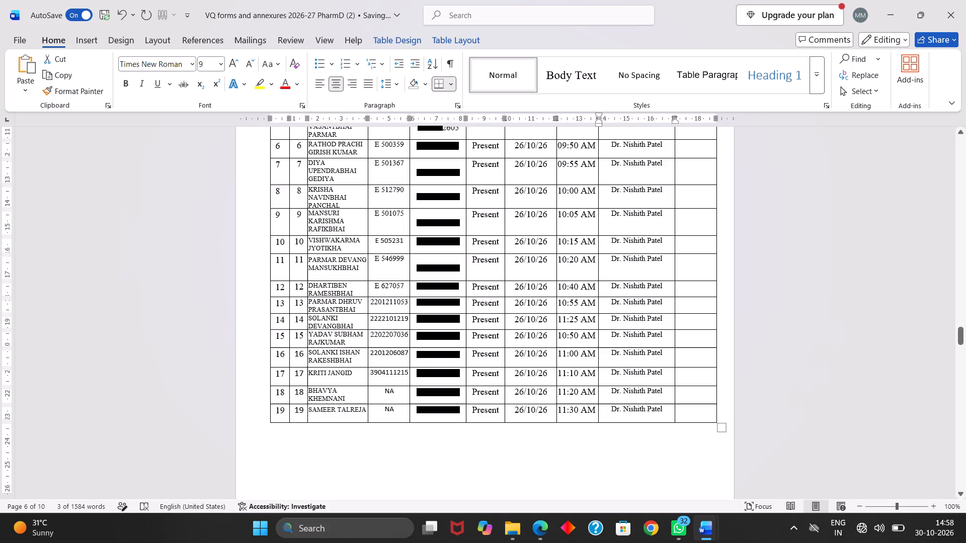
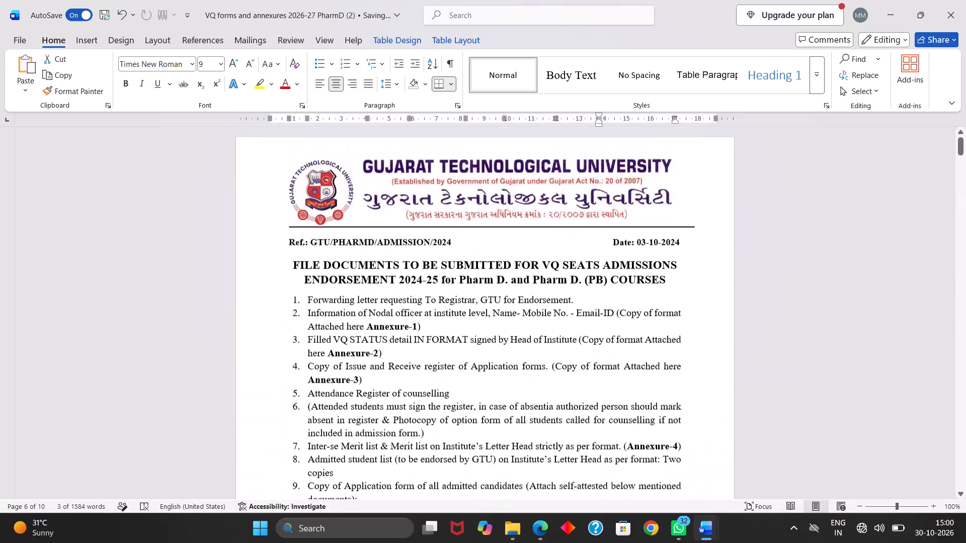
Review the VQ submission document checklist, the Annexure 1 nodal officer information, the undertaking and the Annexure 2 filled VQ status.
scroll(564, 283, "down", 1)
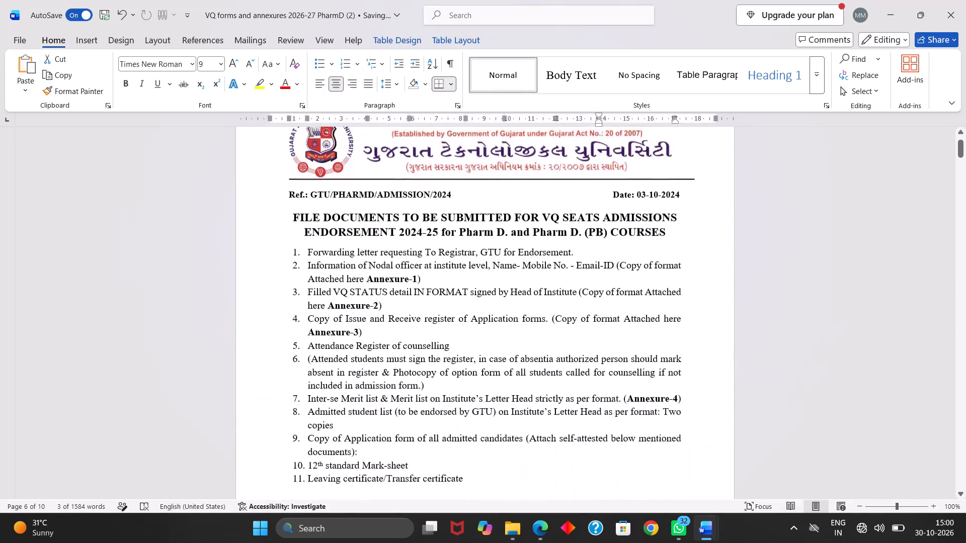
scroll(564, 283, "down", 1)
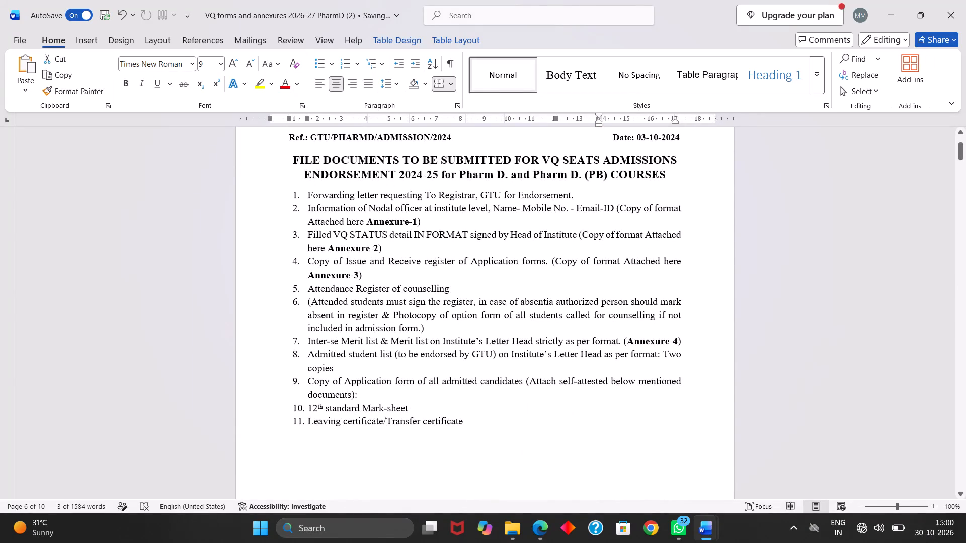
scroll(564, 283, "down", 2)
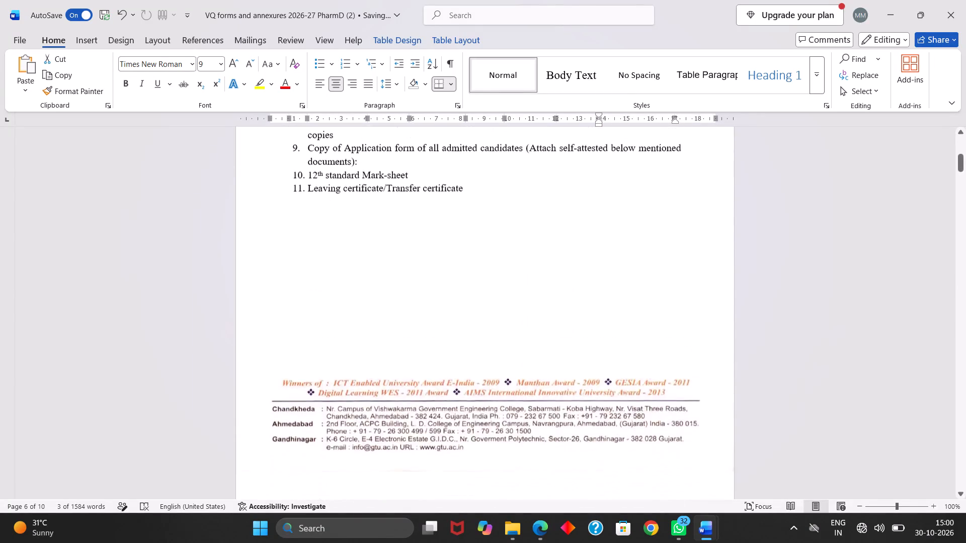
scroll(564, 283, "down", 2)
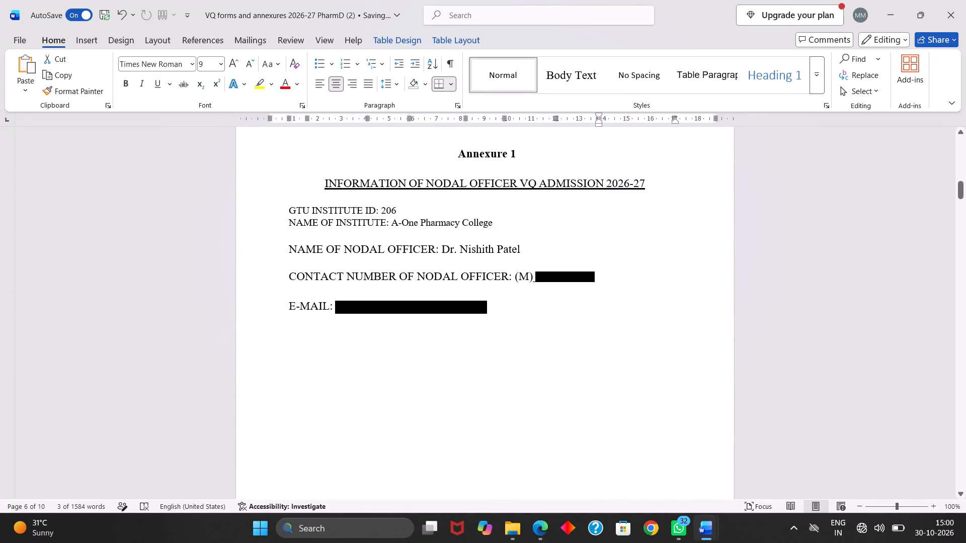
scroll(564, 283, "down", 3)
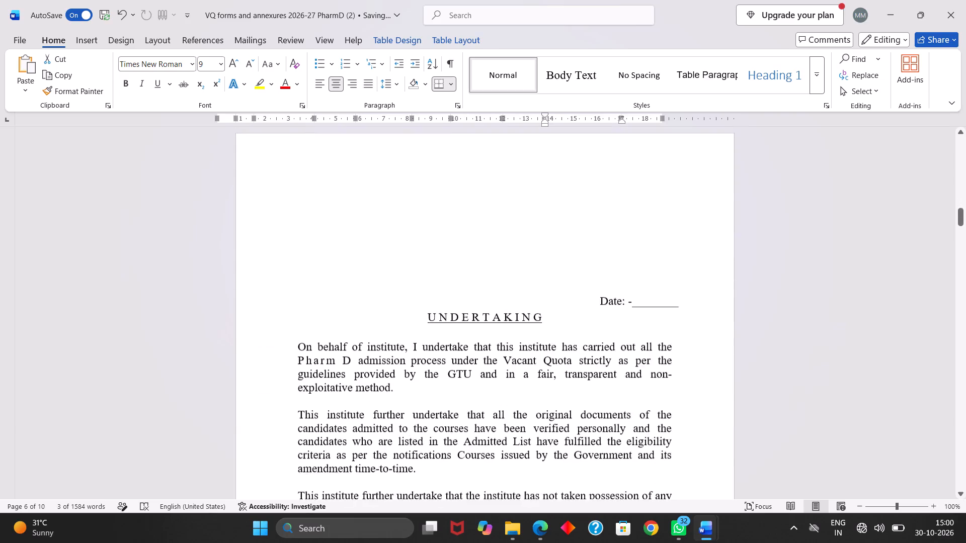
scroll(564, 283, "down", 3)
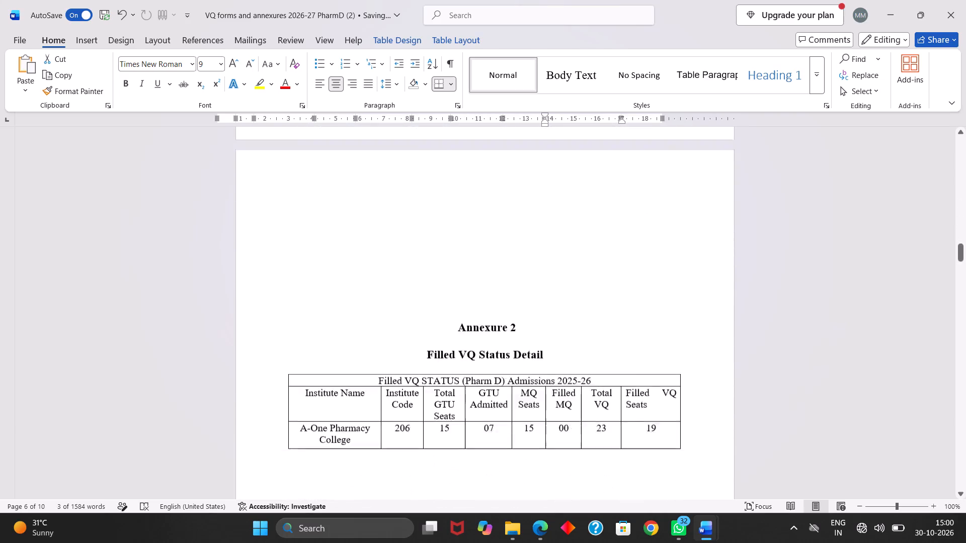
scroll(564, 283, "down", 1)
scroll(504, 303, "down", 1)
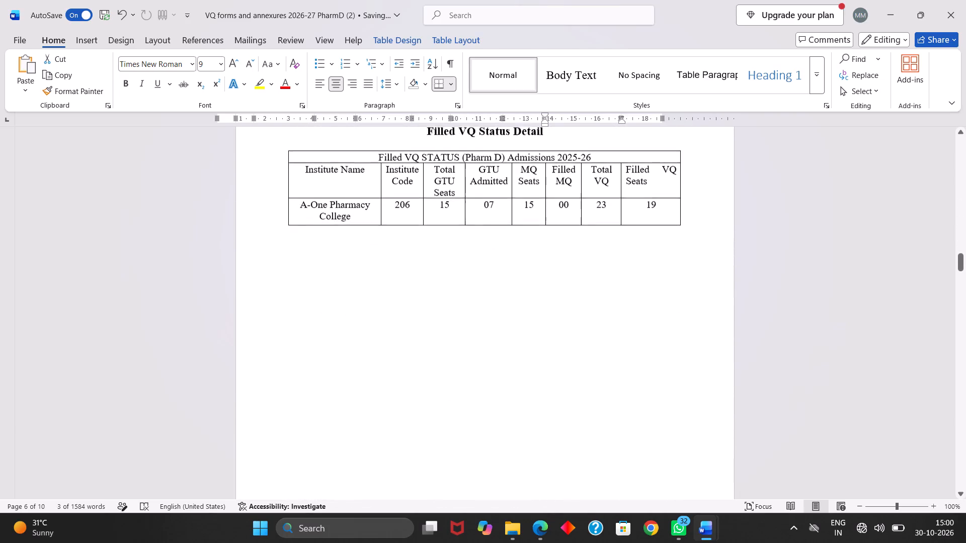
Review the Annexure 3 application form register, the counselling attendance register, the Annexure-4 merit list and the candidate admission declaration form.
scroll(504, 303, "down", 3)
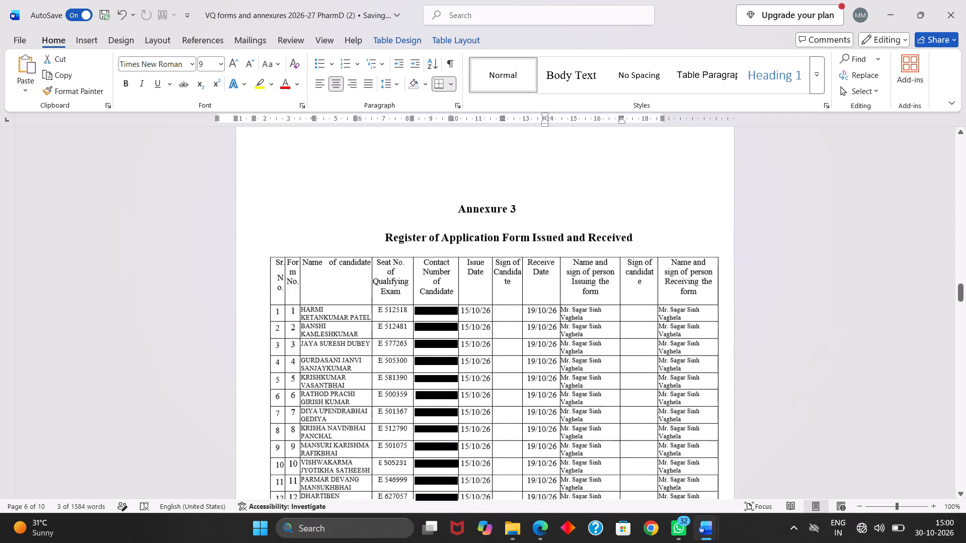
scroll(504, 303, "down", 1)
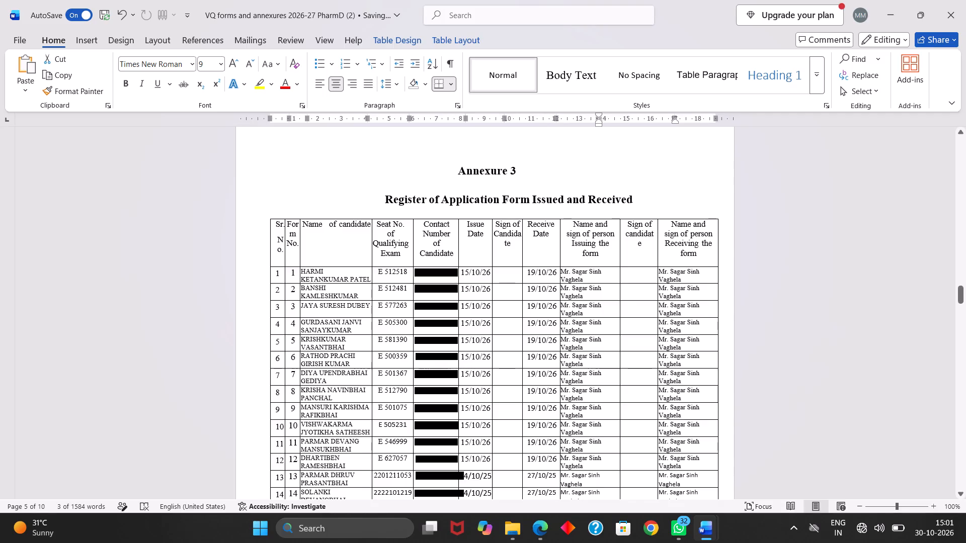
scroll(467, 336, "down", 1)
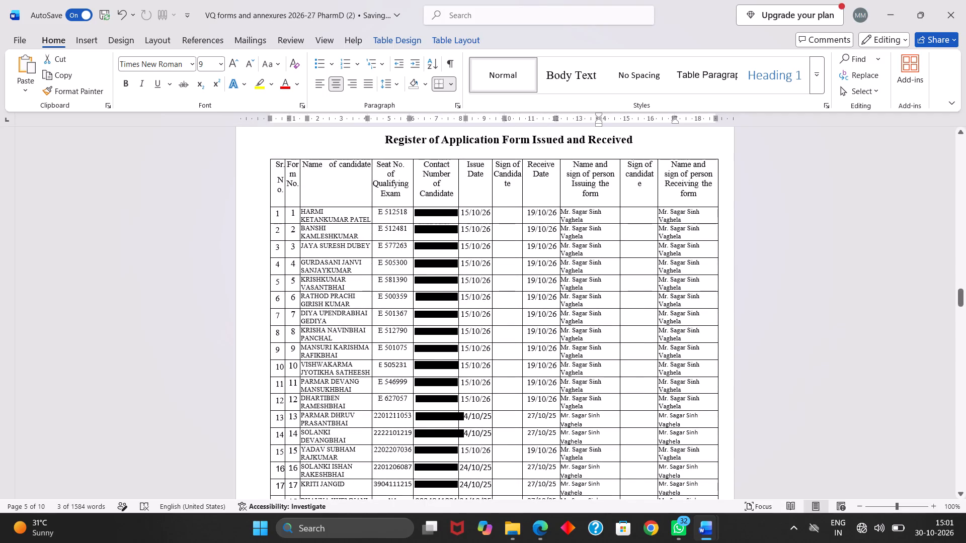
scroll(548, 377, "down", 3)
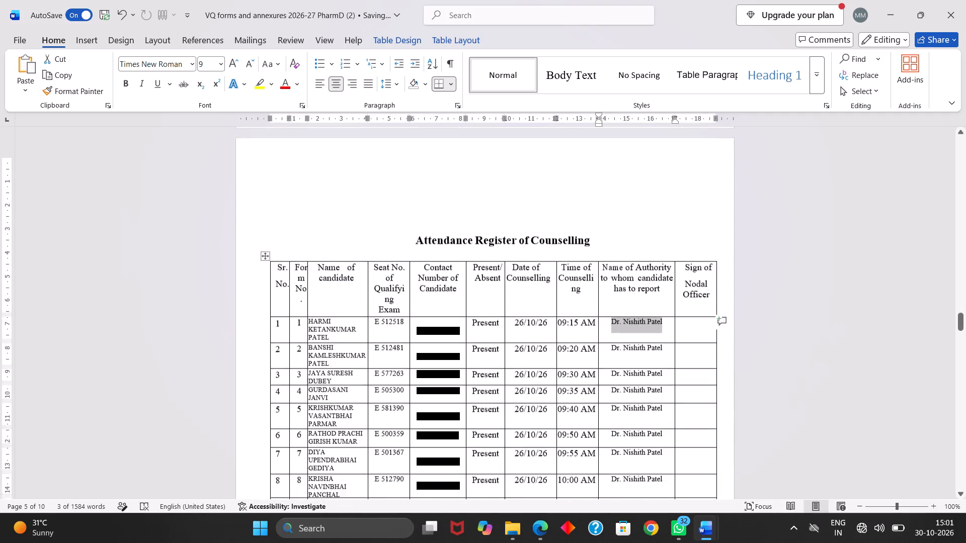
scroll(548, 377, "down", 1)
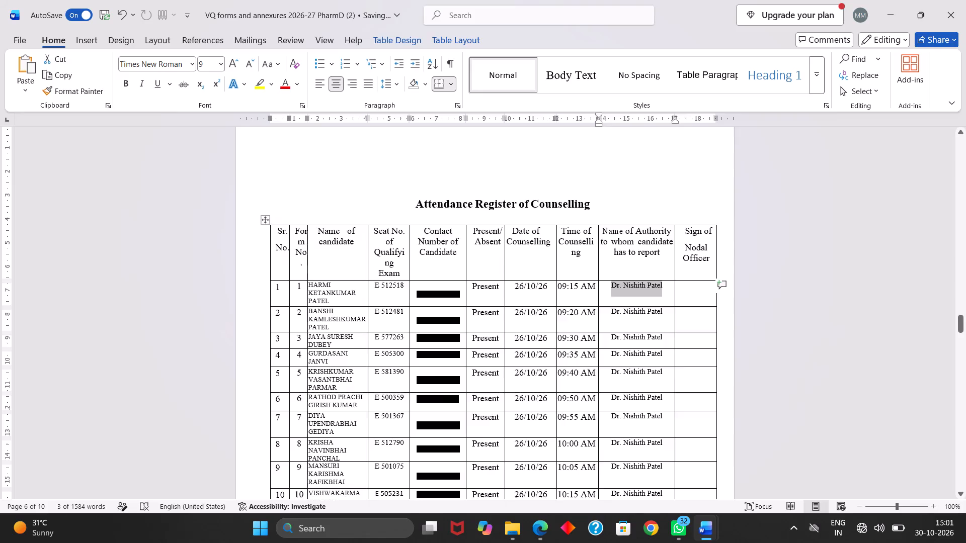
scroll(550, 325, "down", 3)
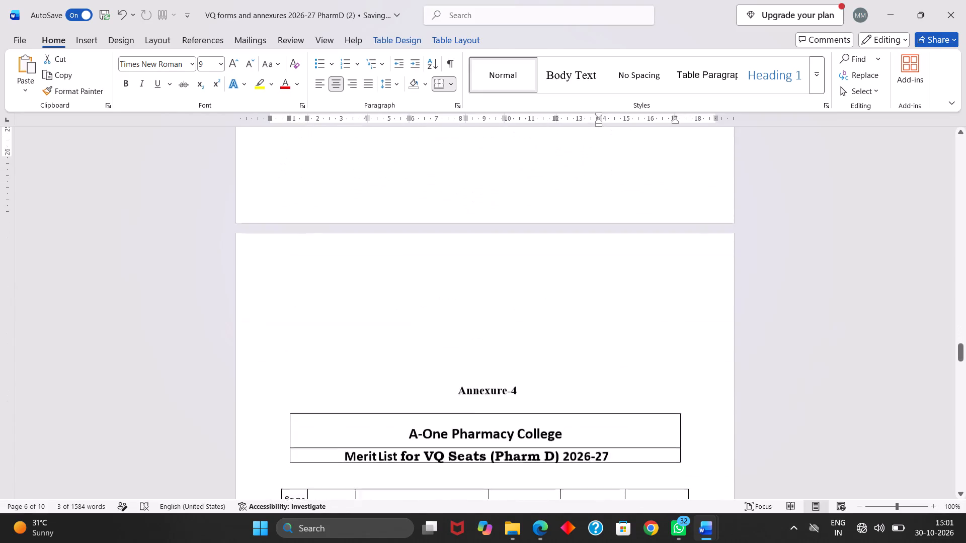
scroll(550, 325, "down", 5)
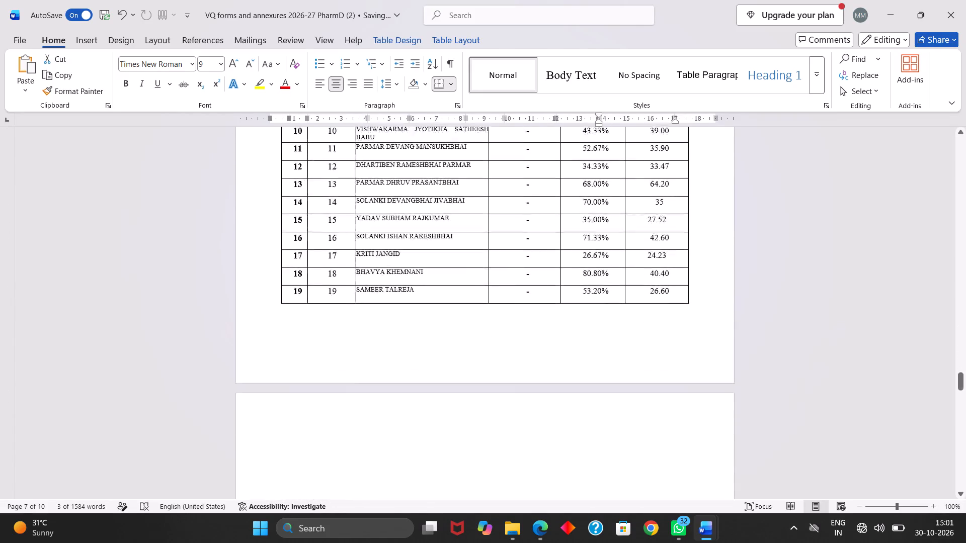
scroll(554, 359, "down", 2)
scroll(554, 359, "up", 1)
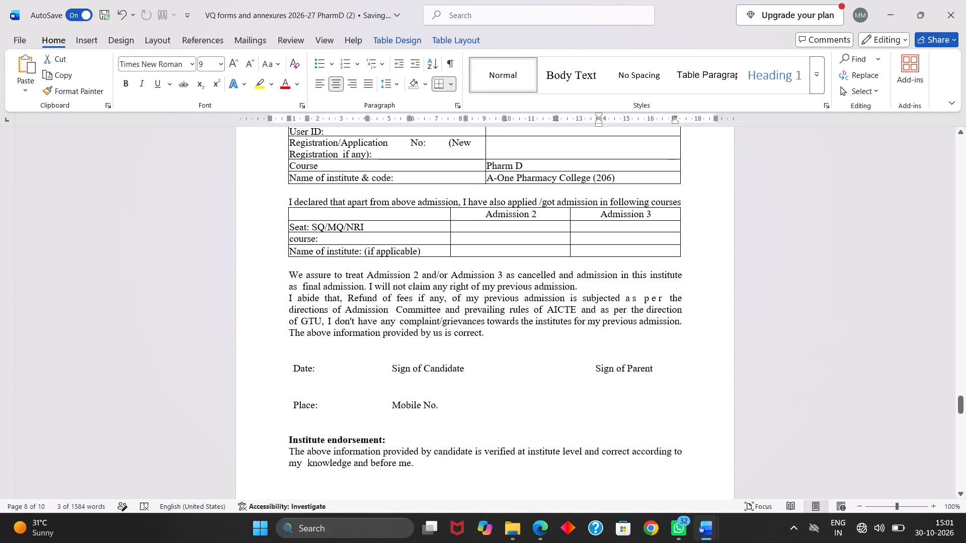
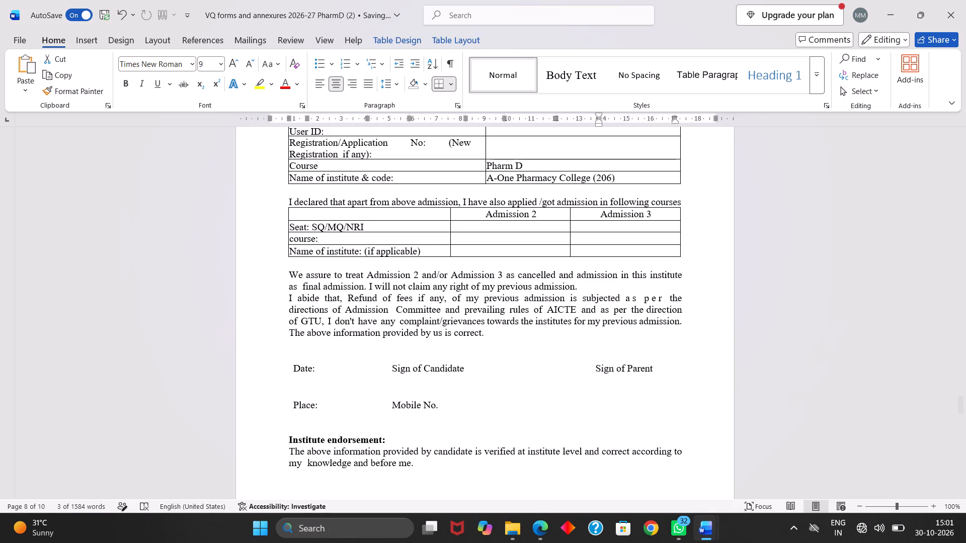
Print one copy of only the Attendance Register of Counselling page, using the Print Current Page setting on the HP LaserJet.
key("ctrl+p")
scroll(662, 279, "down", 1)
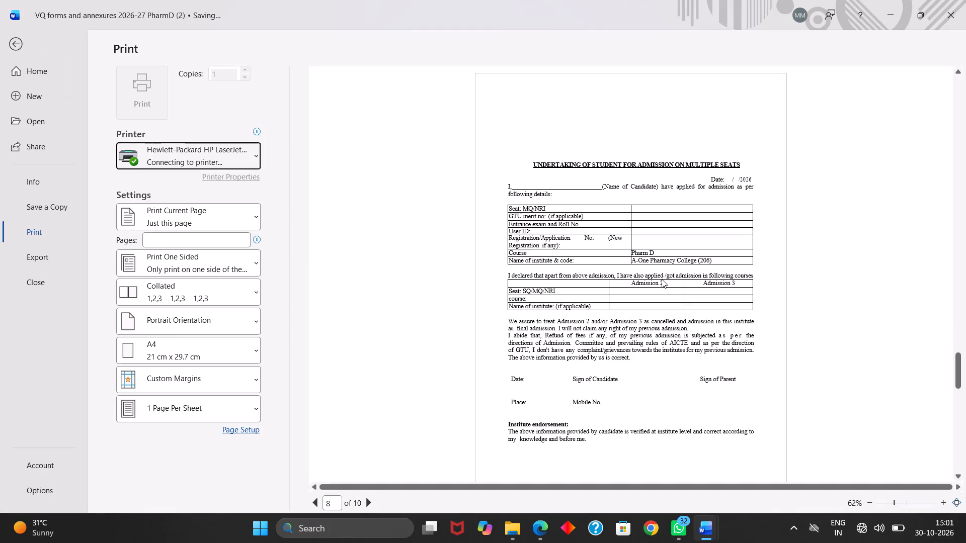
scroll(662, 279, "down", 3)
scroll(662, 279, "up", 1)
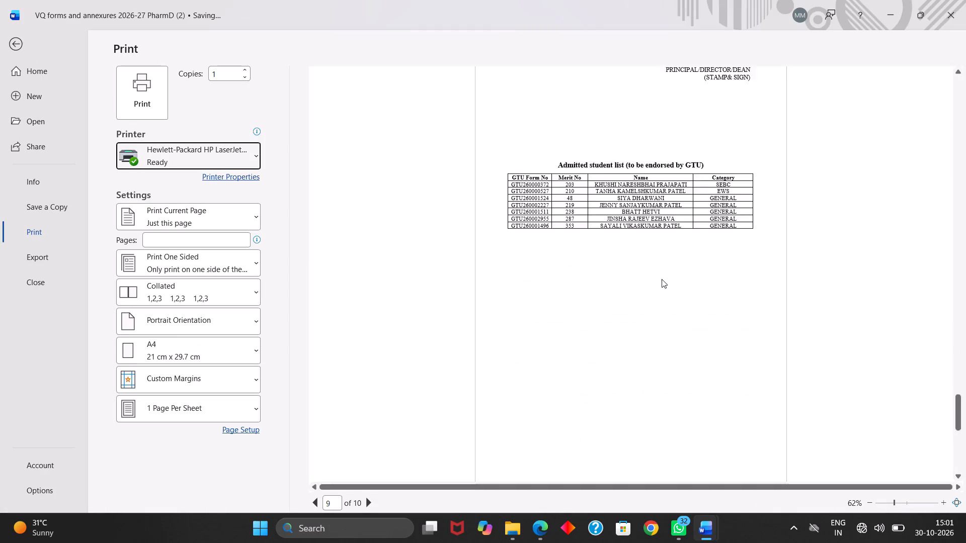
scroll(662, 279, "up", 3)
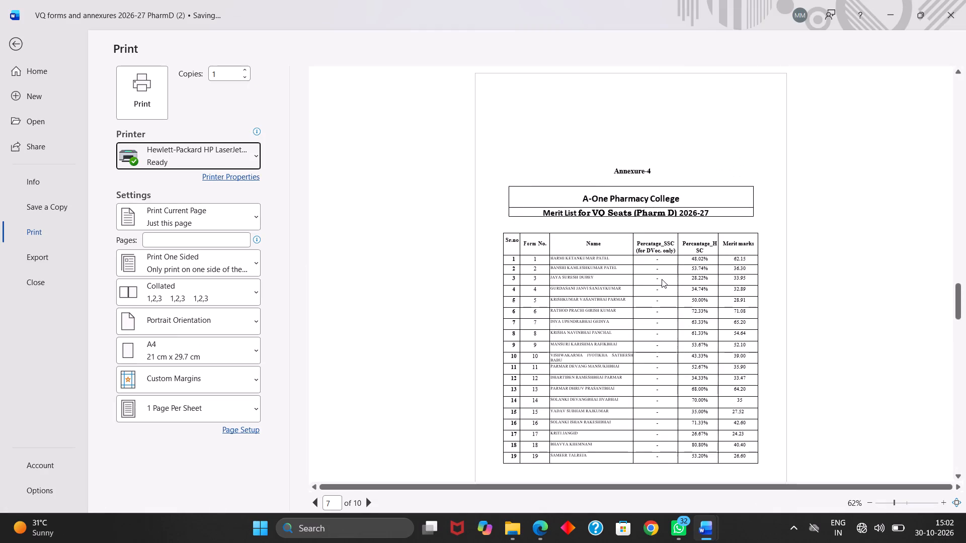
scroll(662, 279, "up", 1)
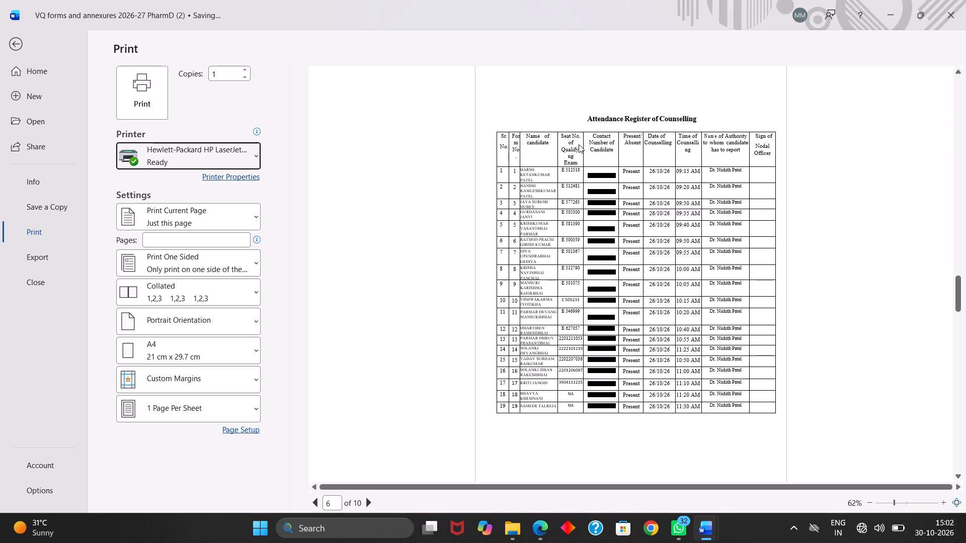
left_click(239, 211)
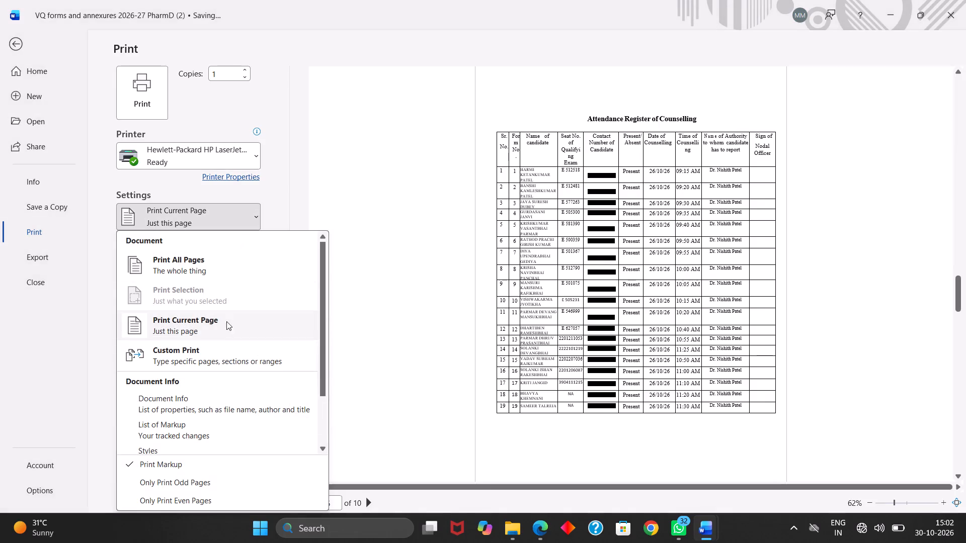
left_click(226, 325)
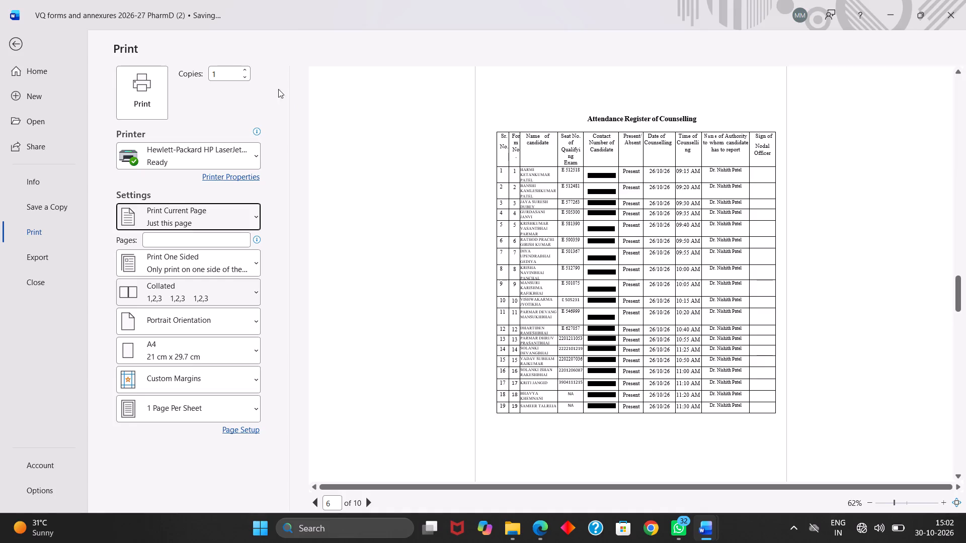
left_click(151, 86)
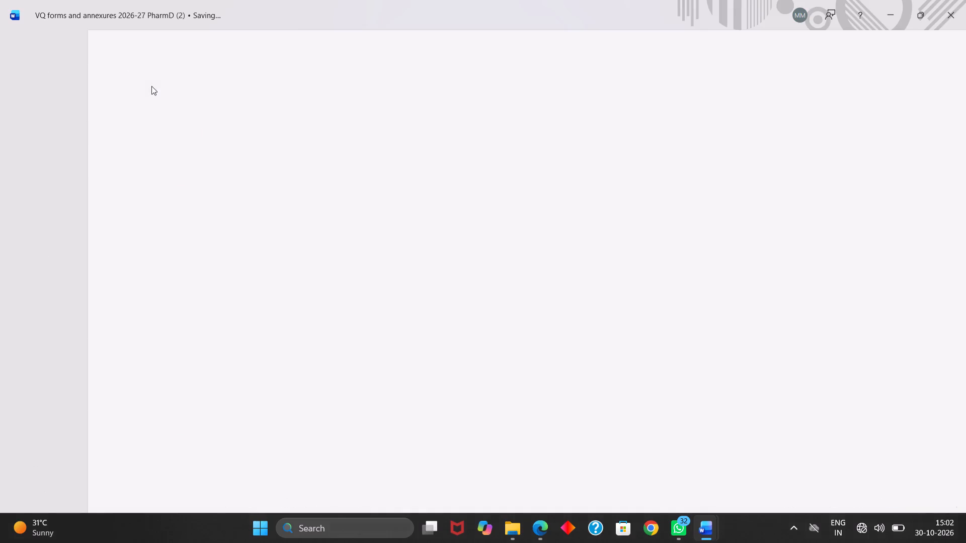
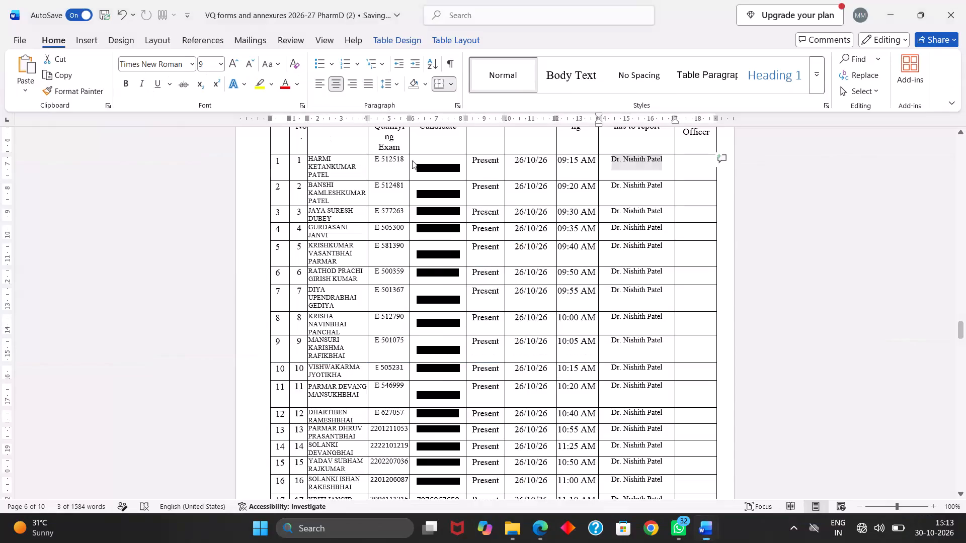
Check the pages following the attendance register, through to the closing certificate on Management Quota and Vacant Quota admissions.
scroll(409, 174, "down", 20)
scroll(547, 292, "down", 1)
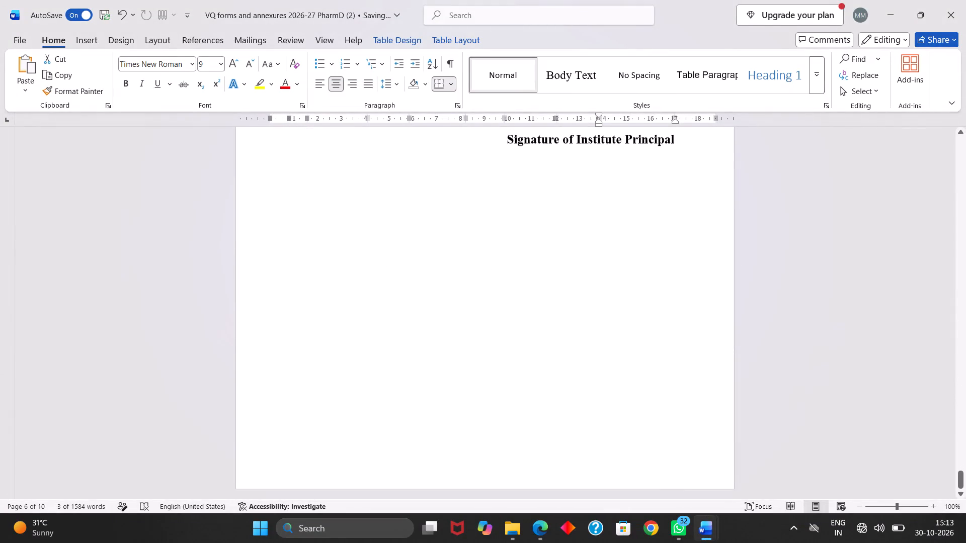
scroll(547, 292, "down", 1)
scroll(547, 292, "up", 2)
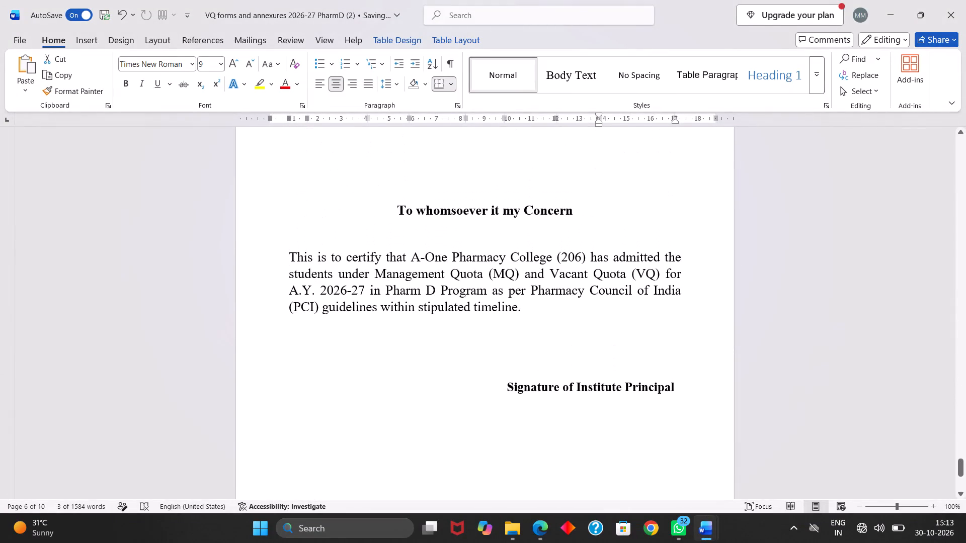
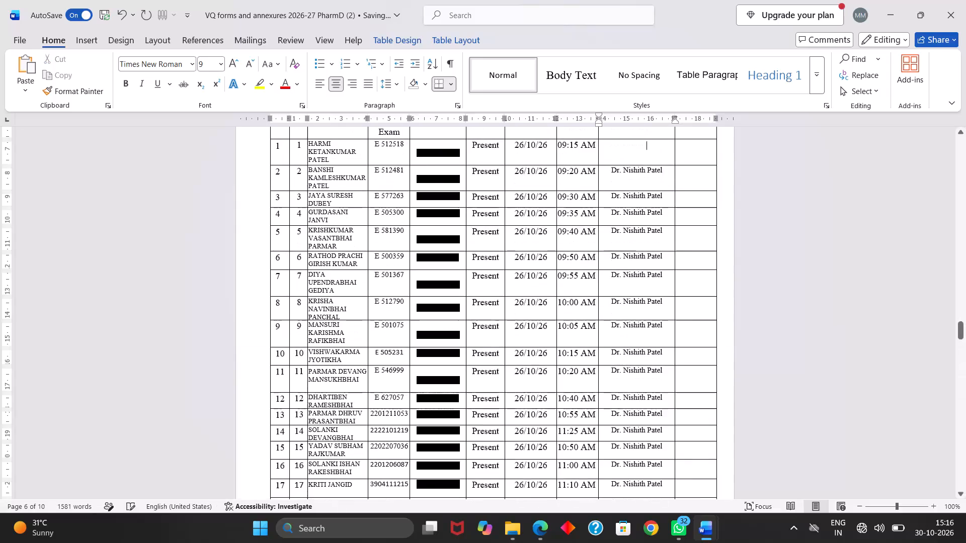
Review the VQ forms document again from the GTU checklist of file documents on the first page through to the Undertaking page.
scroll(547, 292, "up", 1)
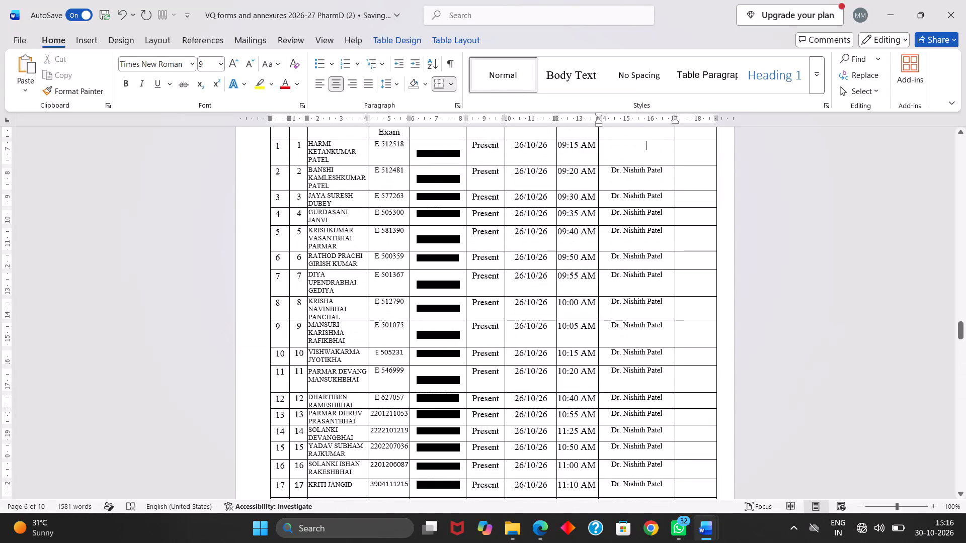
scroll(547, 292, "up", 1)
scroll(425, 313, "up", 18)
scroll(425, 313, "up", 8)
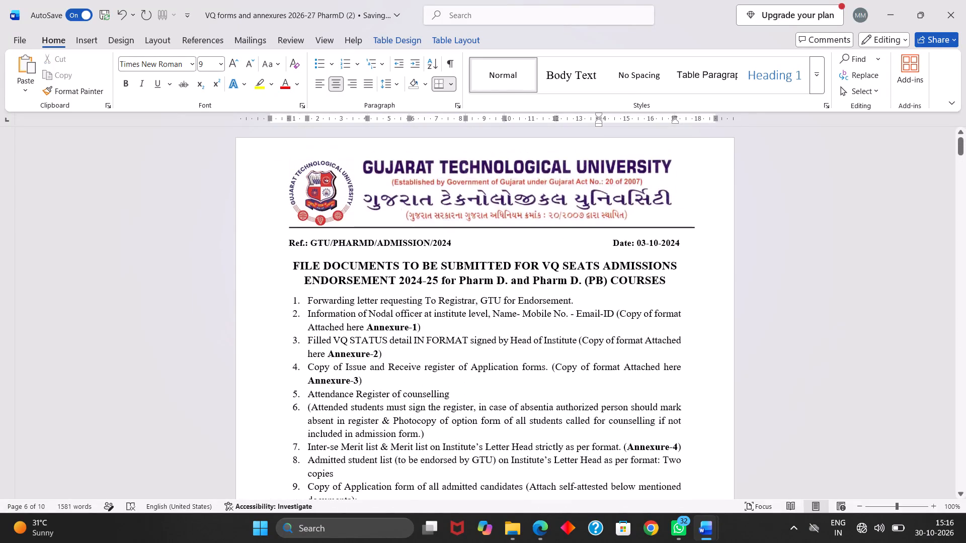
scroll(425, 313, "down", 5)
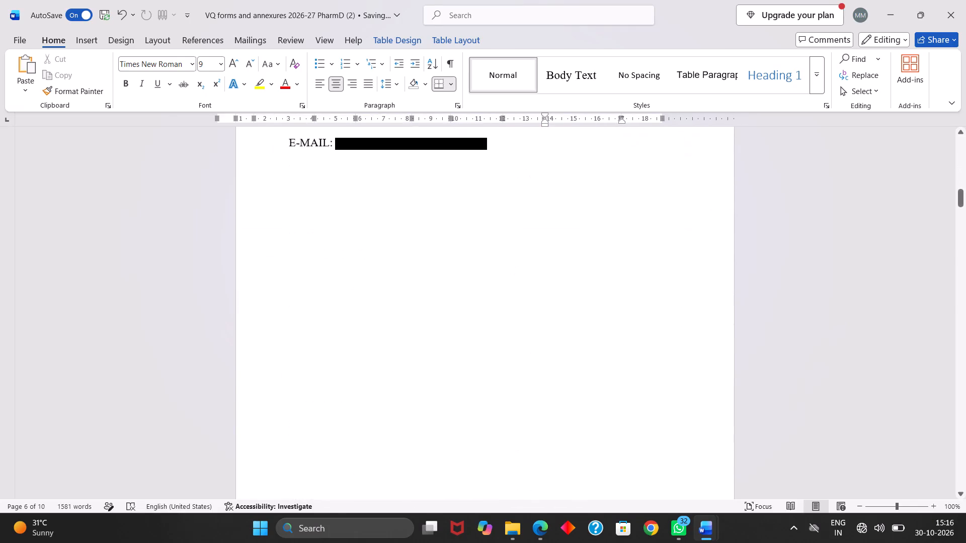
scroll(425, 313, "down", 5)
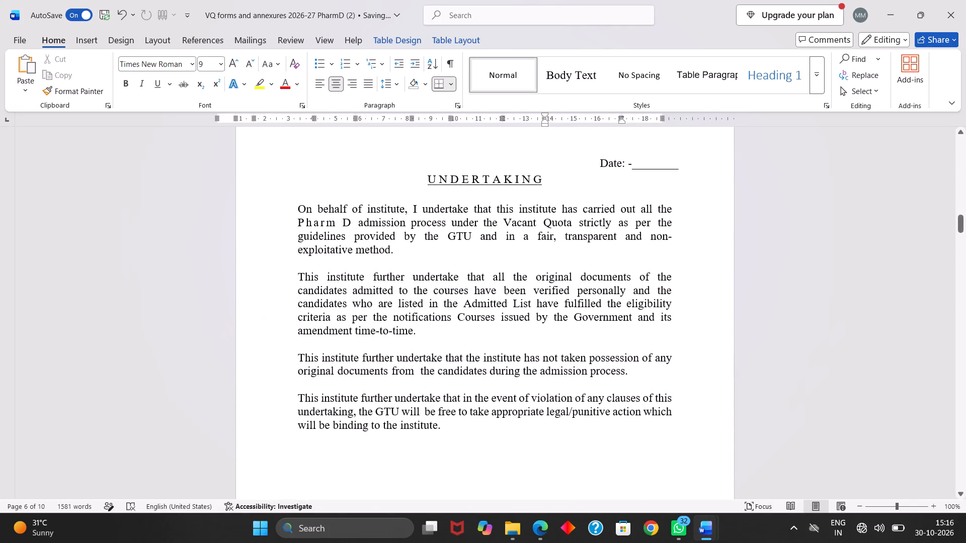
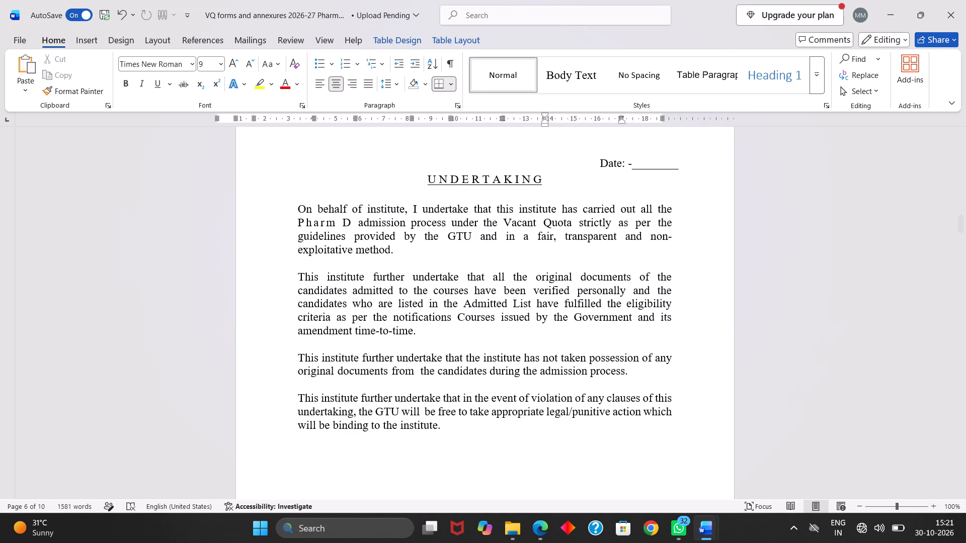
Insert two blank lines above the date line on the Undertaking page.
scroll(555, 227, "up", 1)
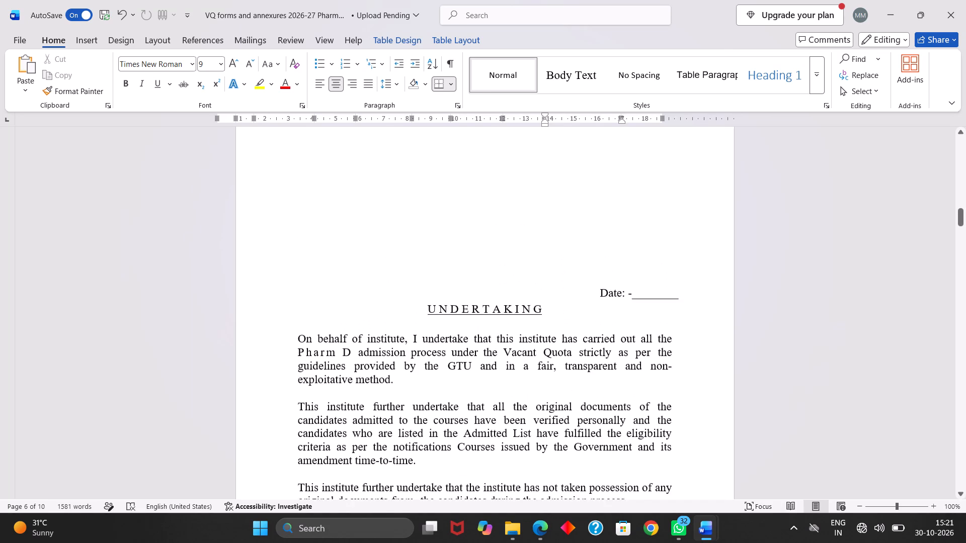
left_click(531, 242)
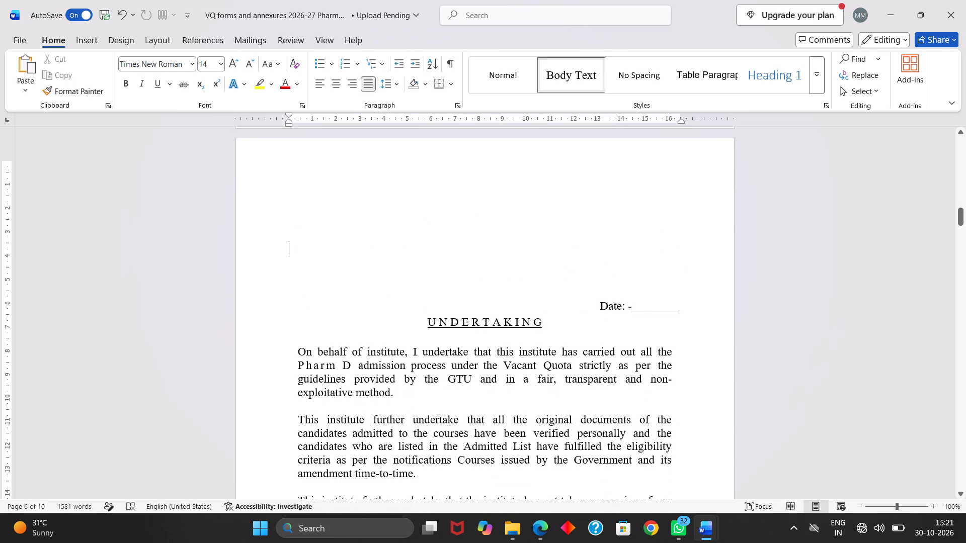
key("Return")
key("Return")
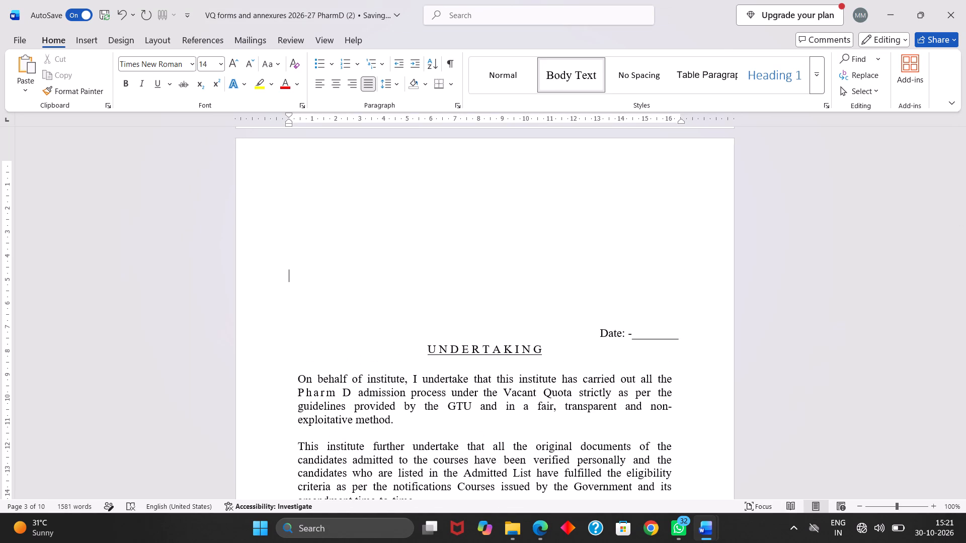
Print one copy of only the current Undertaking page on the HP LaserJet printer.
key("ctrl+p")
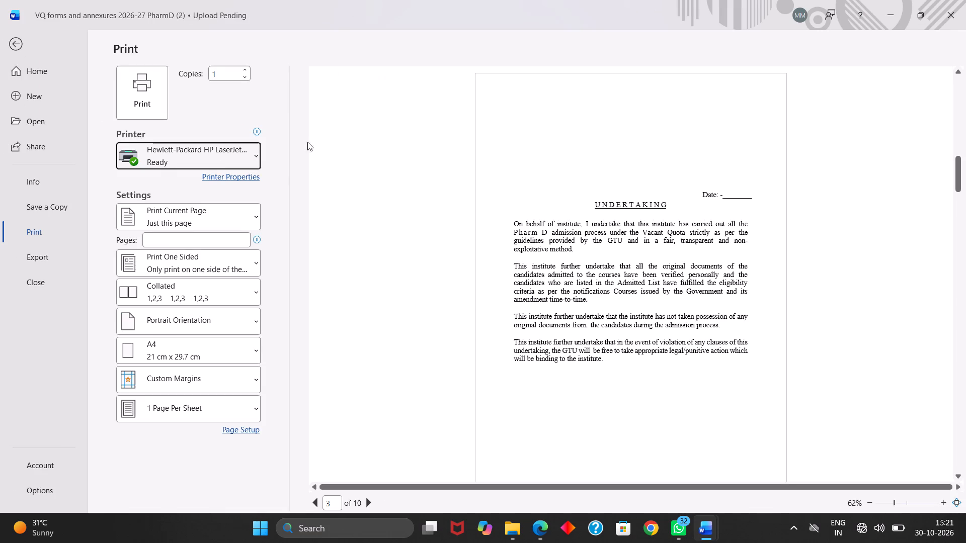
left_click(210, 212)
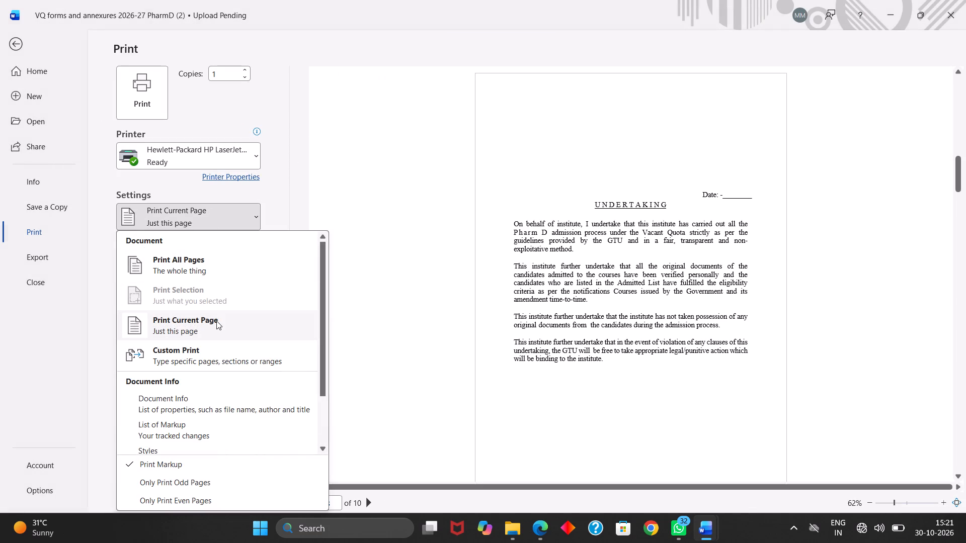
left_click(216, 321)
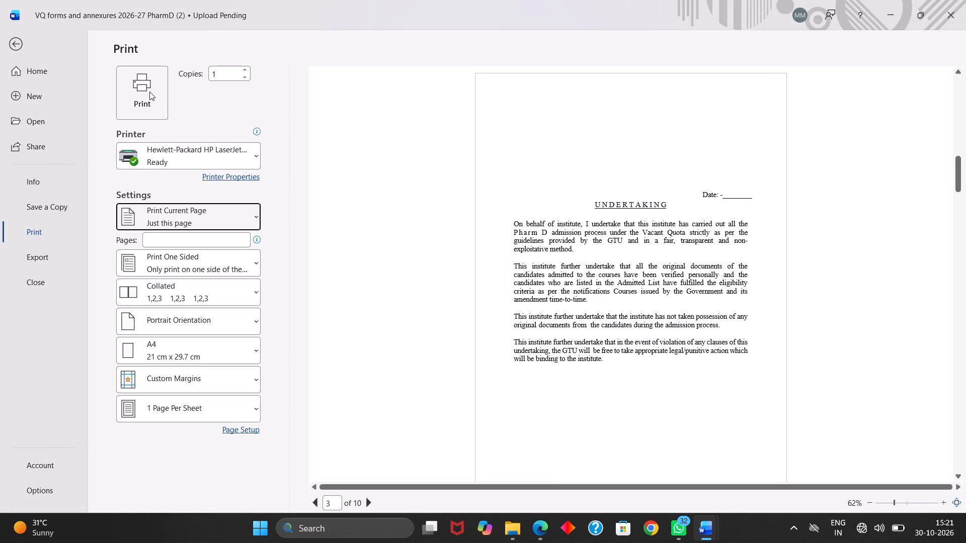
left_click(149, 92)
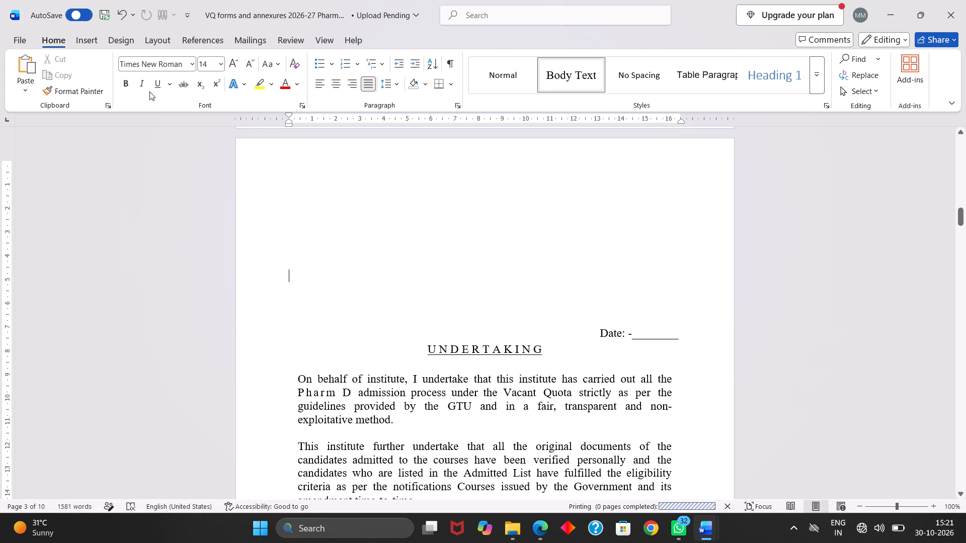
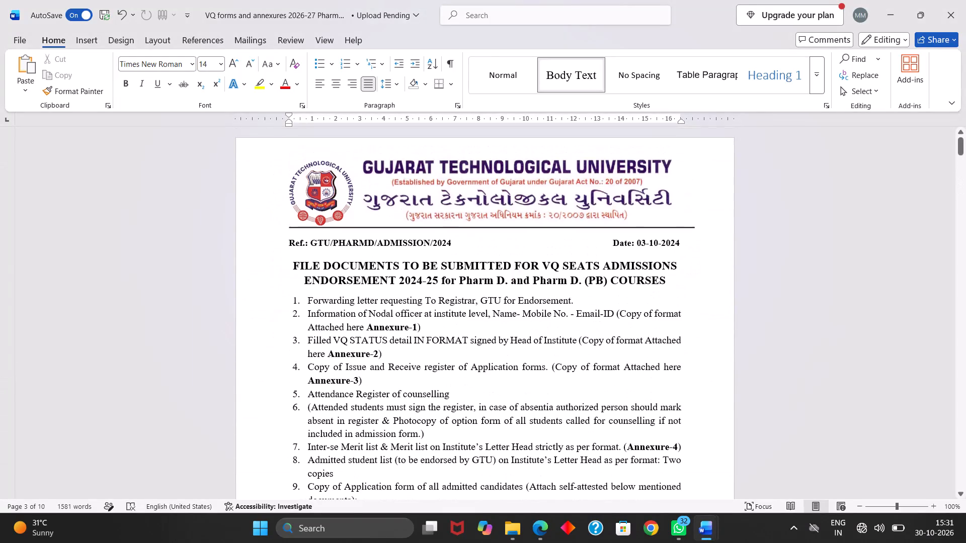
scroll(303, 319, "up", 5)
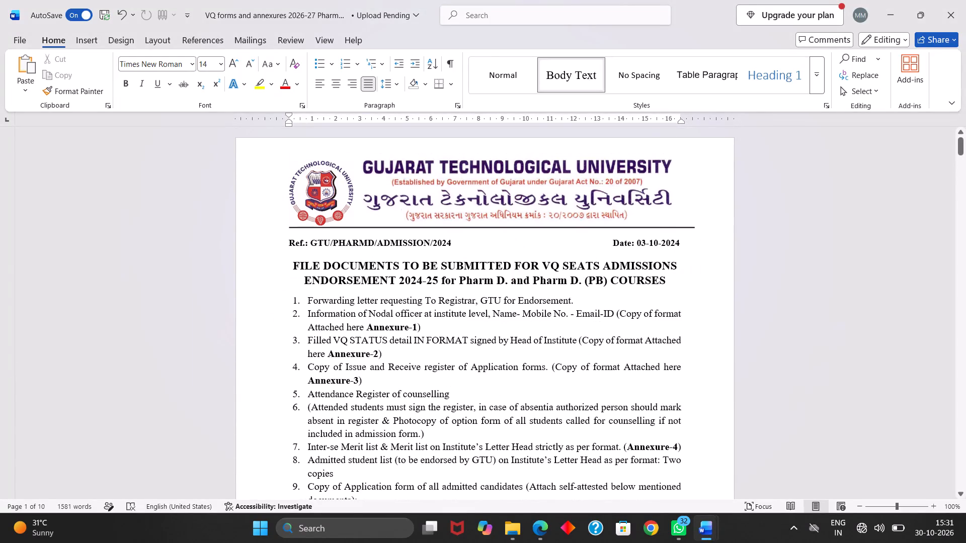
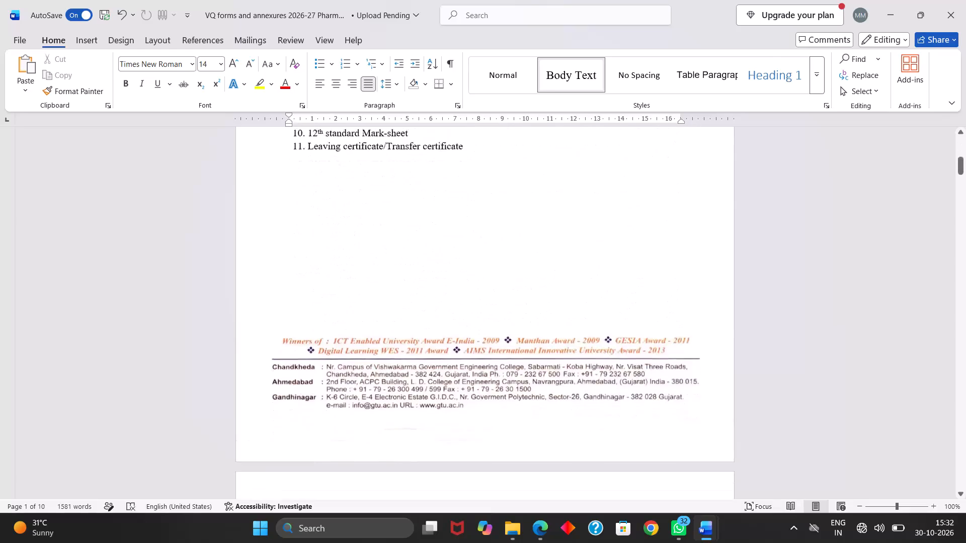
Review the VQ forms document from Annexure 1 and the undertaking through Annexure 2 to the Annexure 3 application form register.
scroll(303, 319, "down", 1)
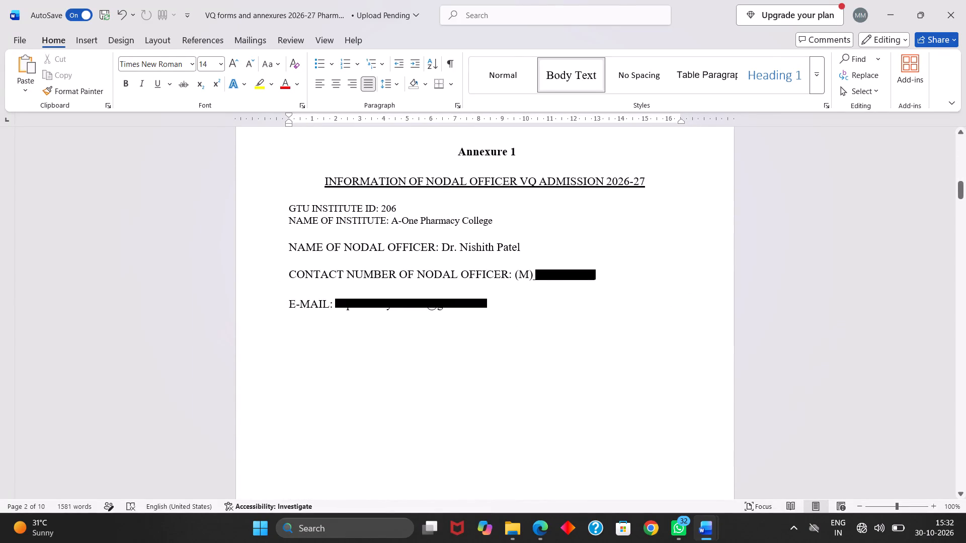
scroll(303, 319, "down", 3)
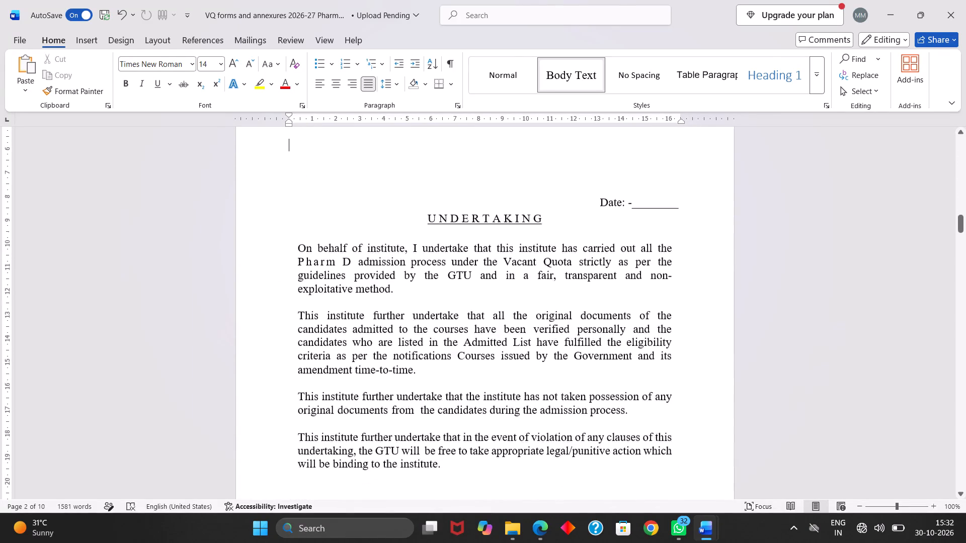
scroll(303, 319, "down", 1)
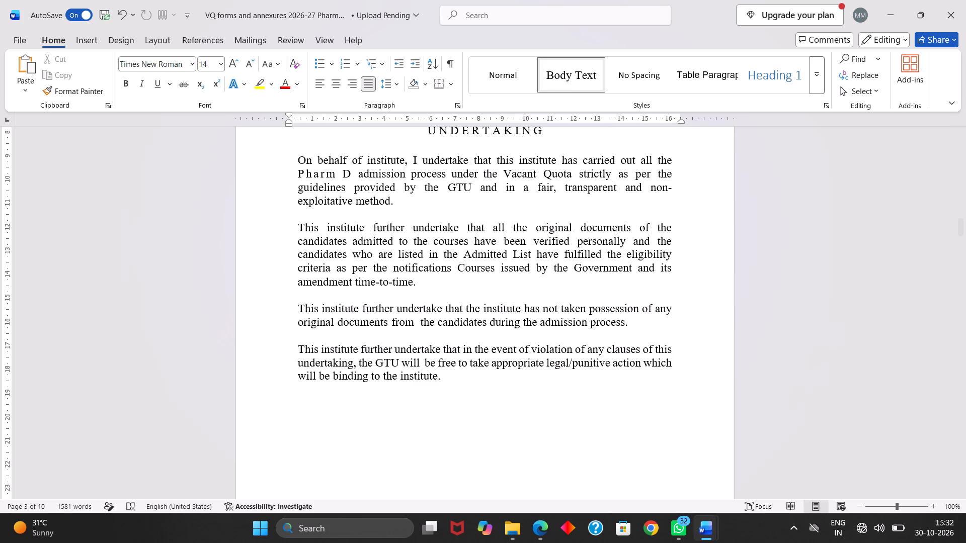
scroll(303, 319, "down", 2)
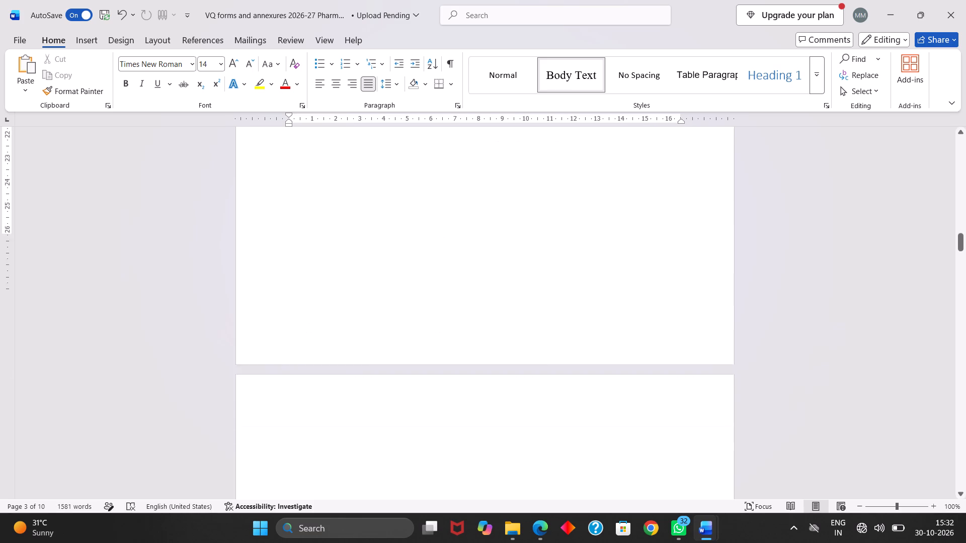
scroll(303, 319, "down", 3)
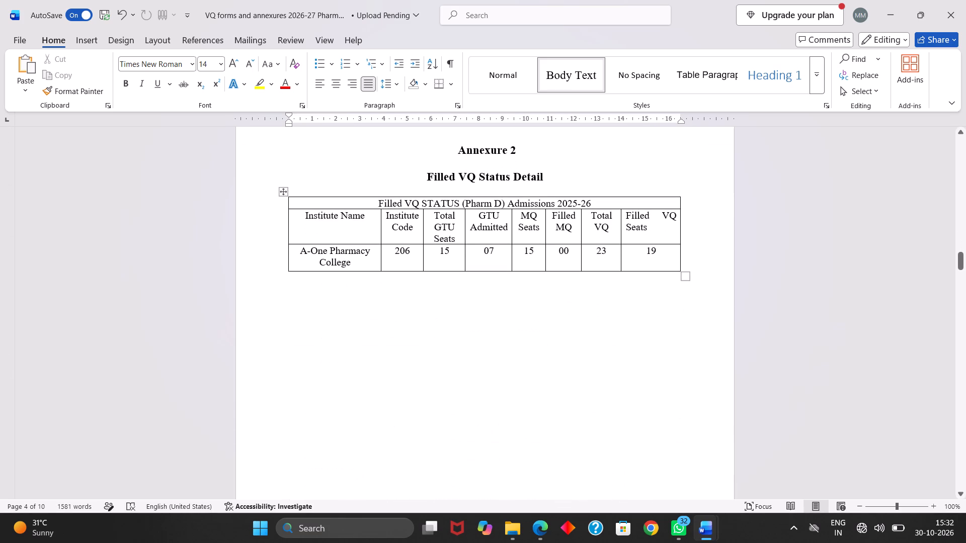
scroll(303, 319, "down", 2)
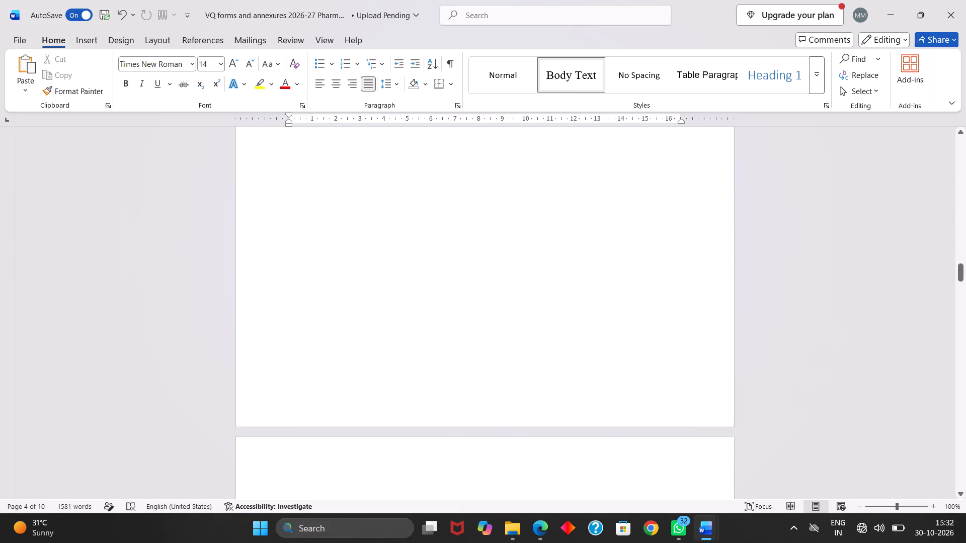
scroll(303, 319, "down", 3)
scroll(303, 319, "up", 1)
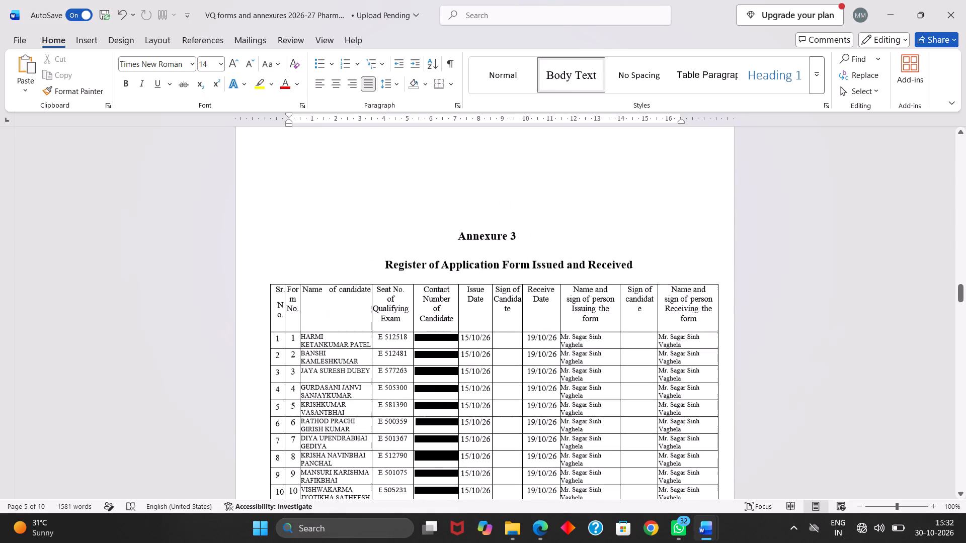
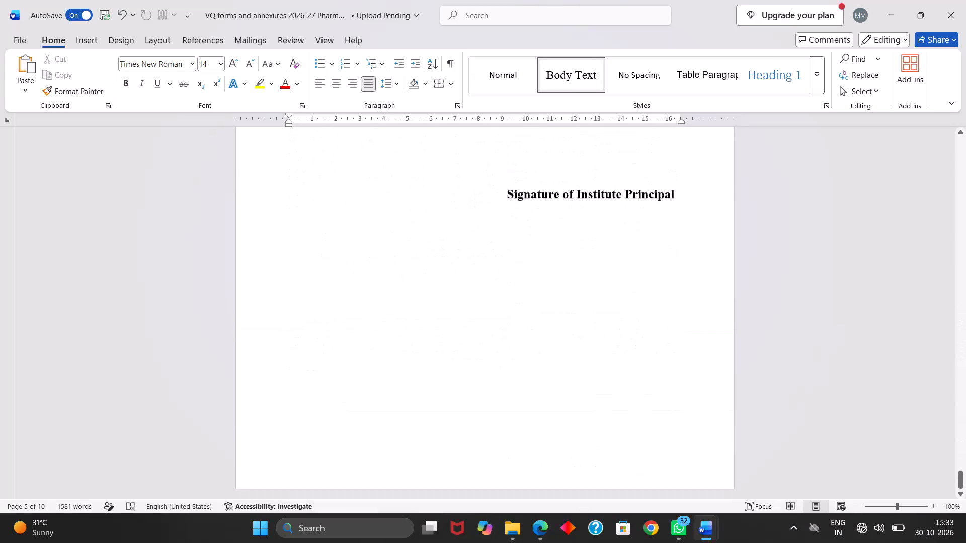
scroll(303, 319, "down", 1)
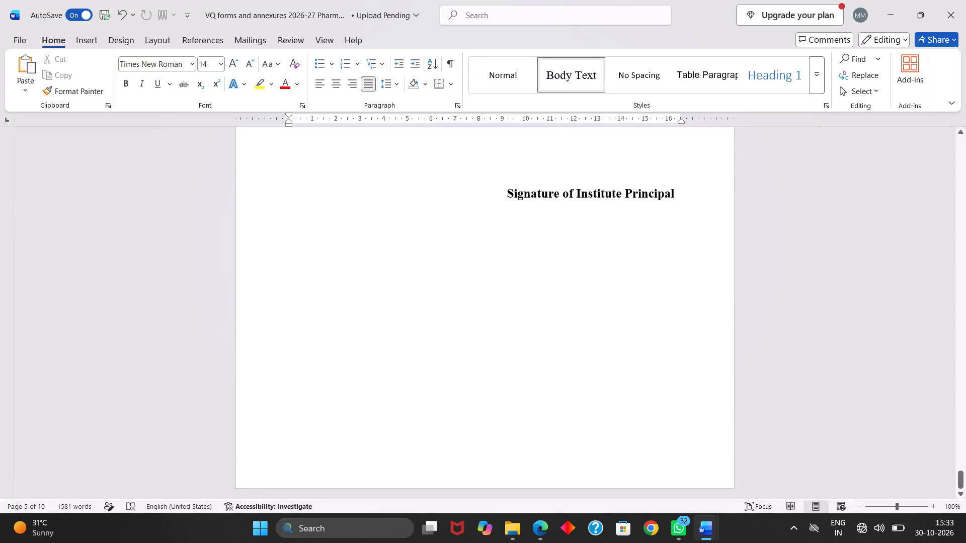
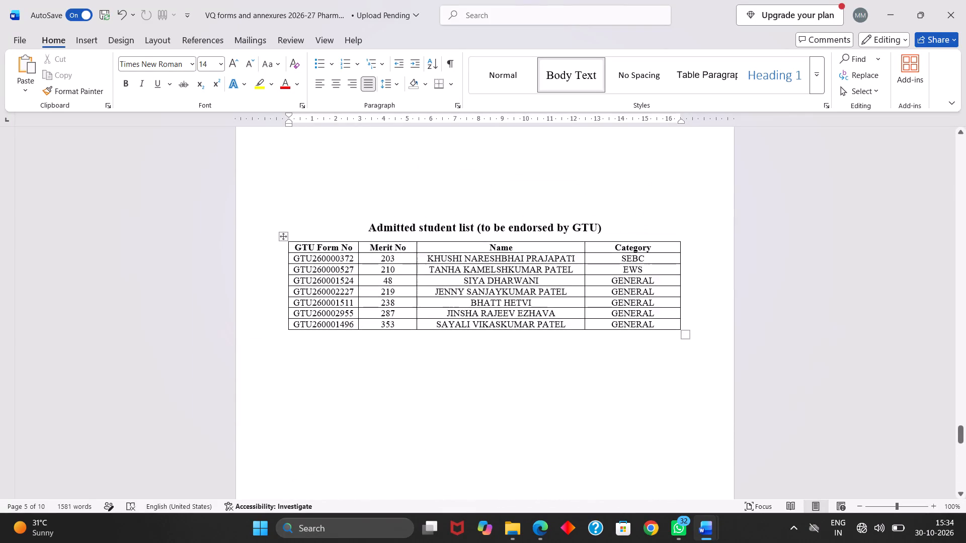
Review the page layout of the student undertaking, Annexure-4 merit list, counselling attendance register and Annexure 3 application form register.
scroll(303, 319, "up", 2)
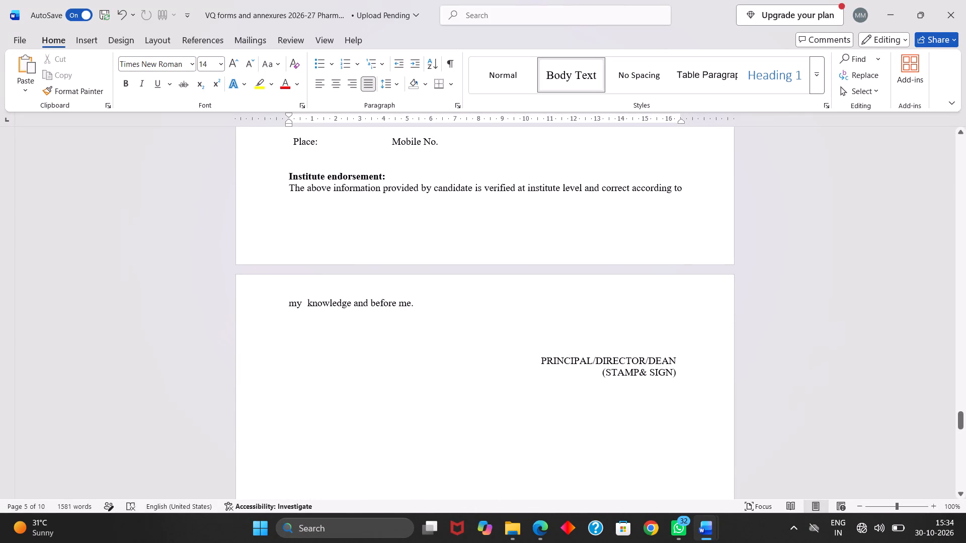
scroll(303, 319, "up", 2)
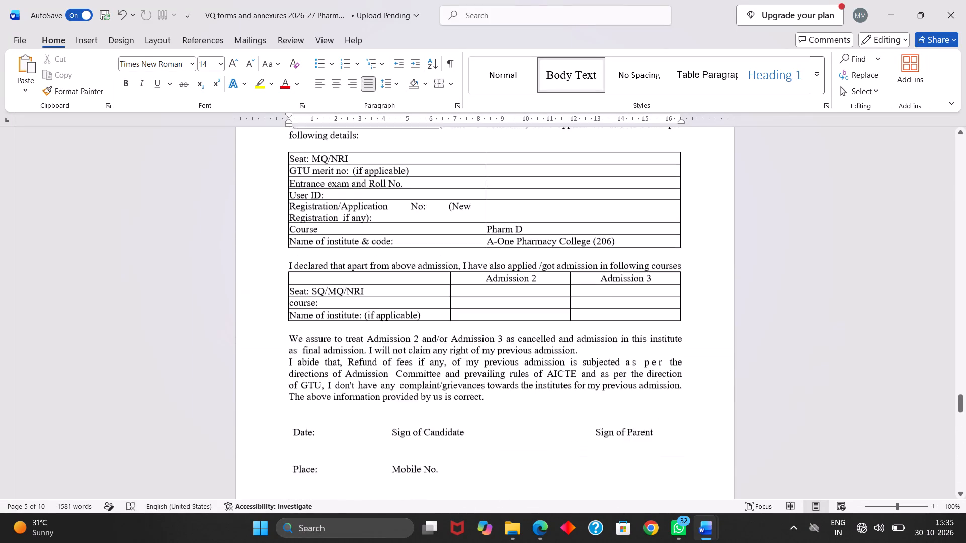
scroll(303, 319, "up", 2)
scroll(303, 319, "down", 1)
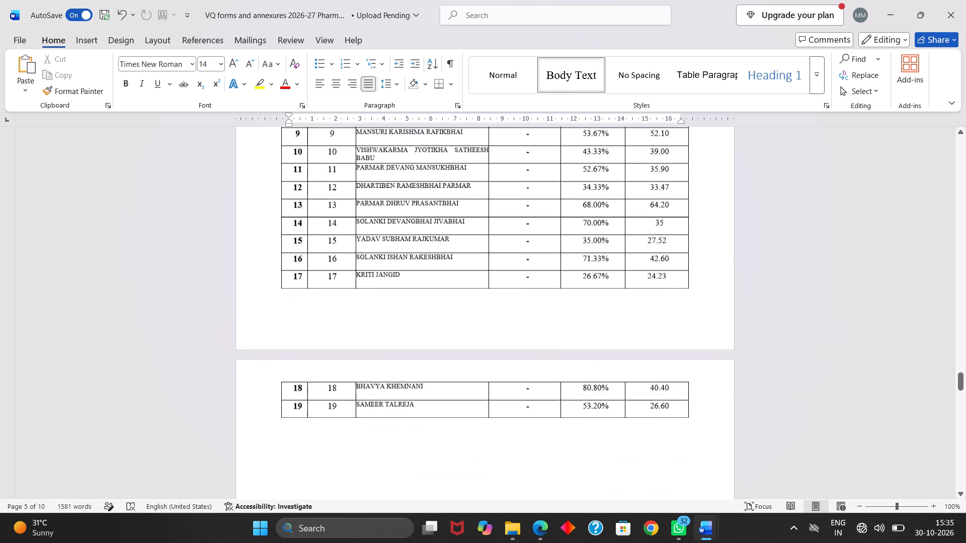
scroll(303, 319, "down", 1)
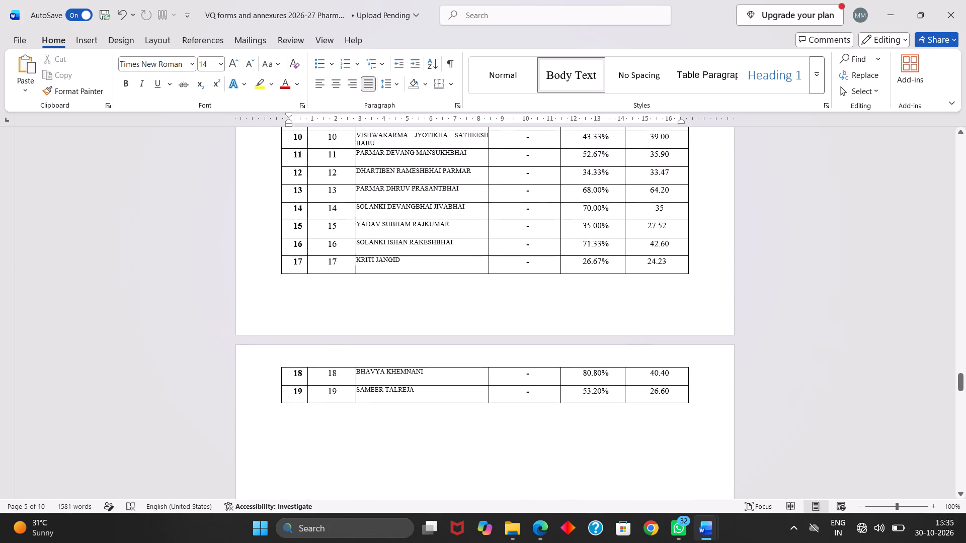
scroll(342, 327, "up", 2)
scroll(342, 327, "down", 1)
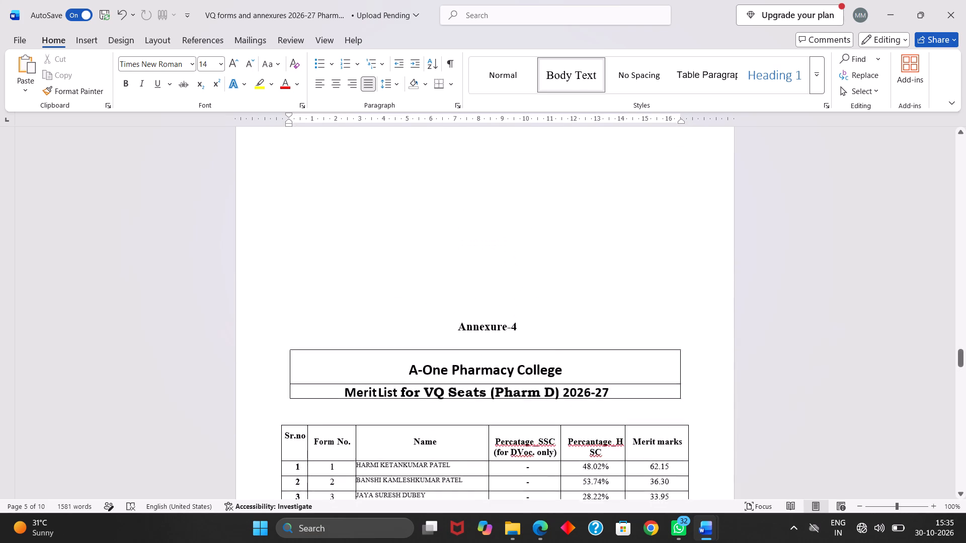
scroll(342, 327, "down", 1)
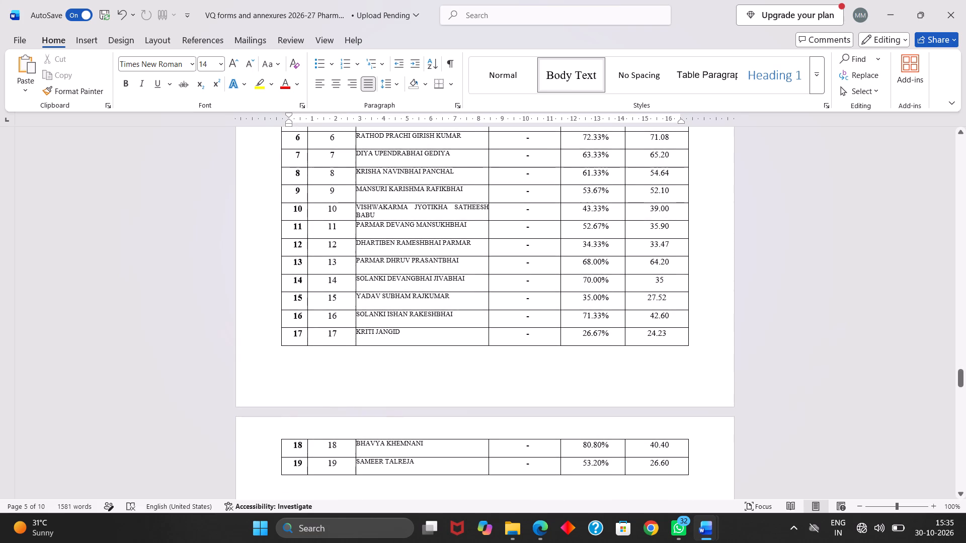
scroll(342, 327, "up", 1)
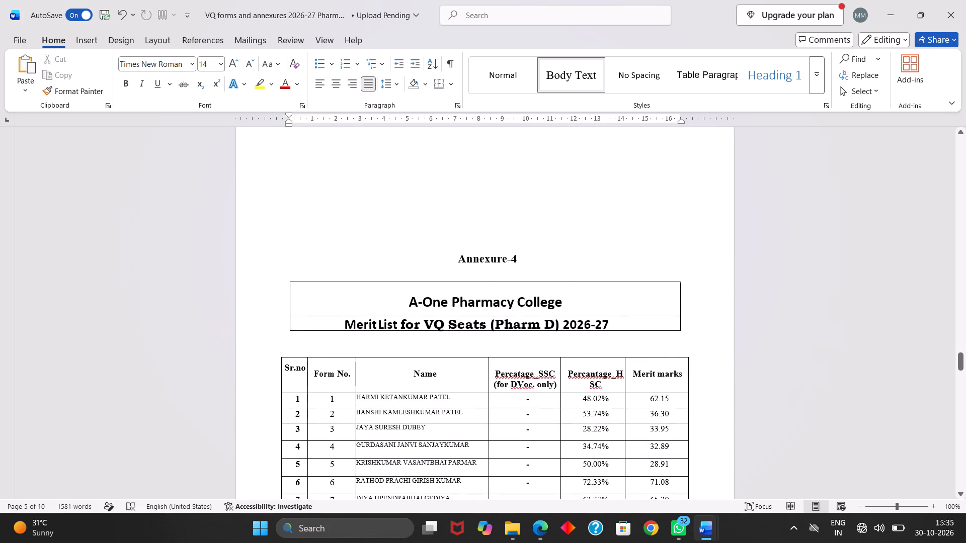
scroll(434, 299, "down", 2)
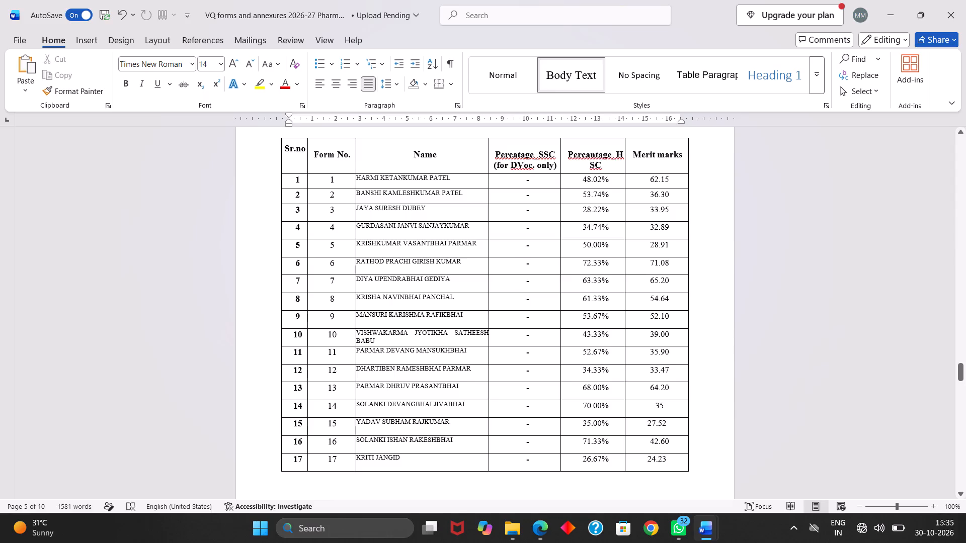
scroll(434, 299, "up", 2)
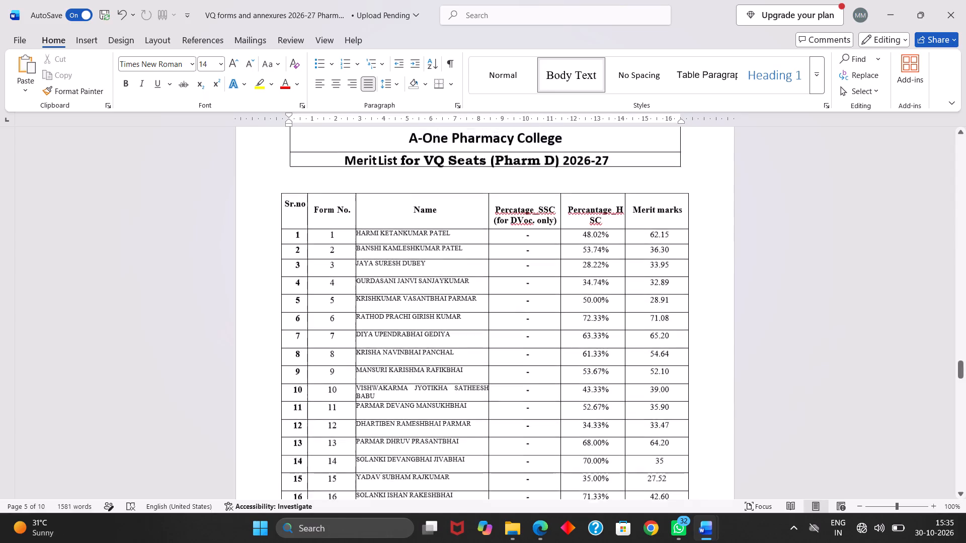
scroll(434, 299, "up", 2)
scroll(434, 299, "down", 1)
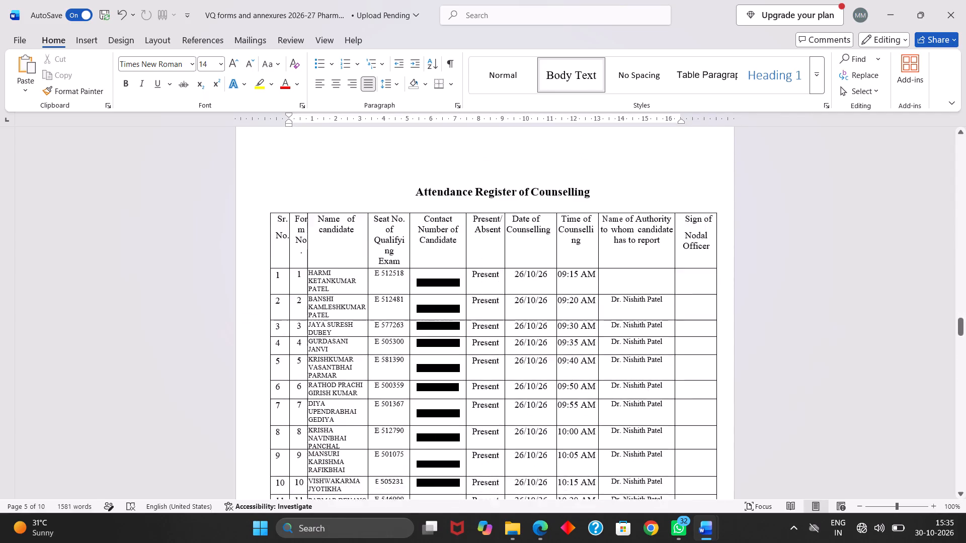
scroll(434, 299, "down", 1)
scroll(434, 299, "up", 4)
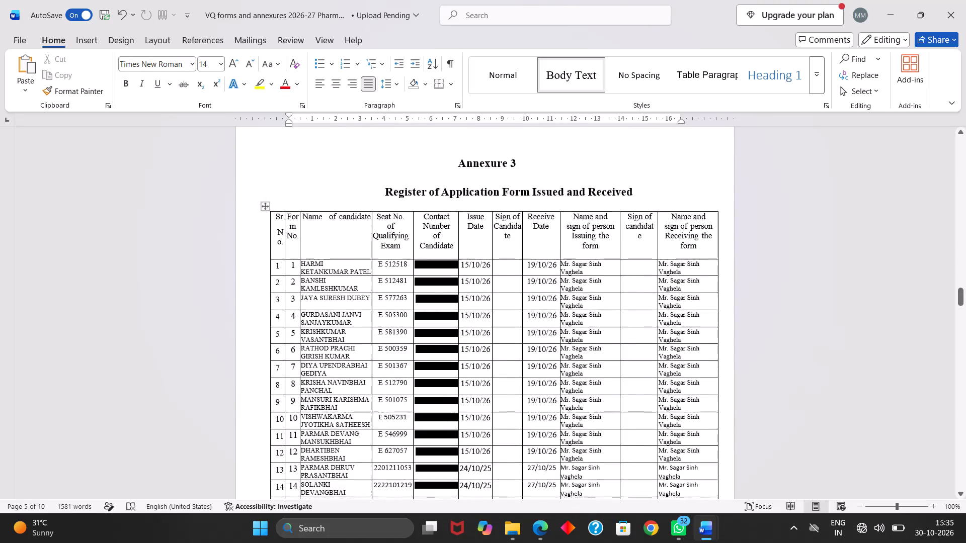
scroll(434, 299, "up", 6)
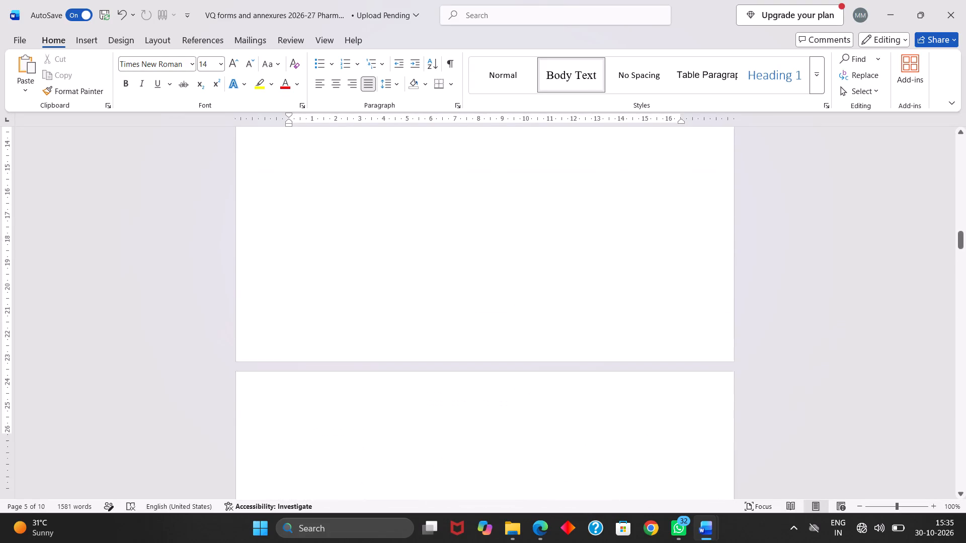
scroll(434, 299, "up", 4)
Undo the recent edits back through the reporting-authority name changes in the counselling attendance register, and check the pages up to the undertaking's institute endorsement.
key("ctrl+z")
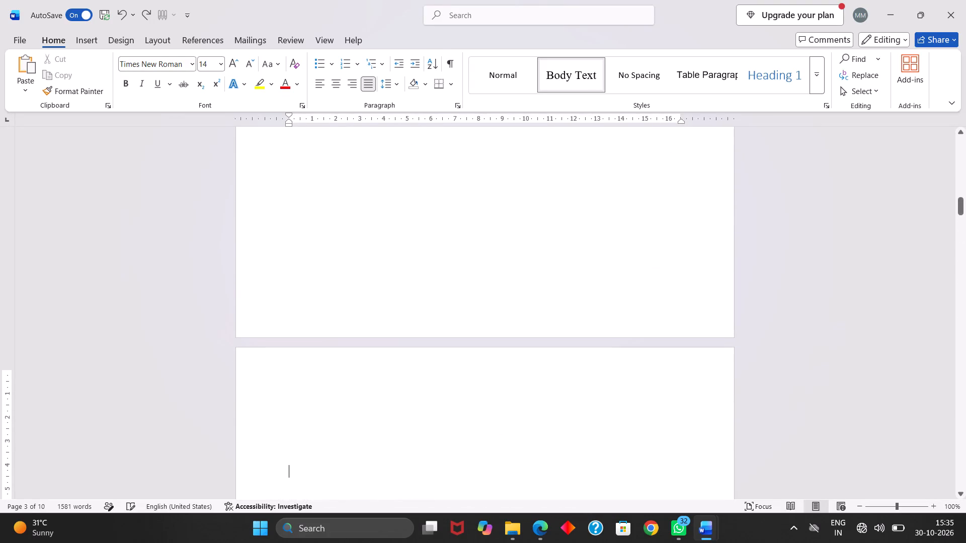
key("ctrl+z")
key("ctrl+z")
key("ctrl+z")
key("ctrl+z")
key("z")
scroll(434, 299, "down", 1)
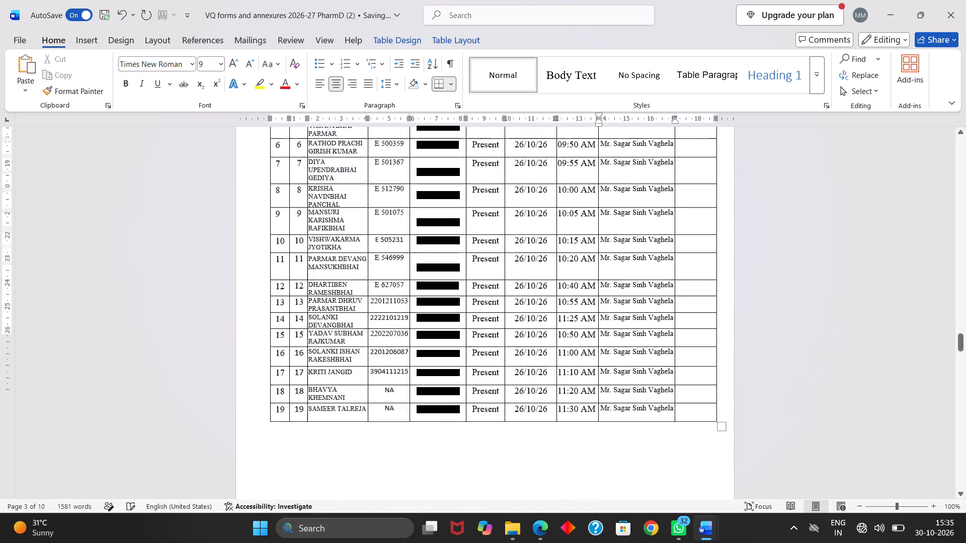
scroll(434, 299, "down", 6)
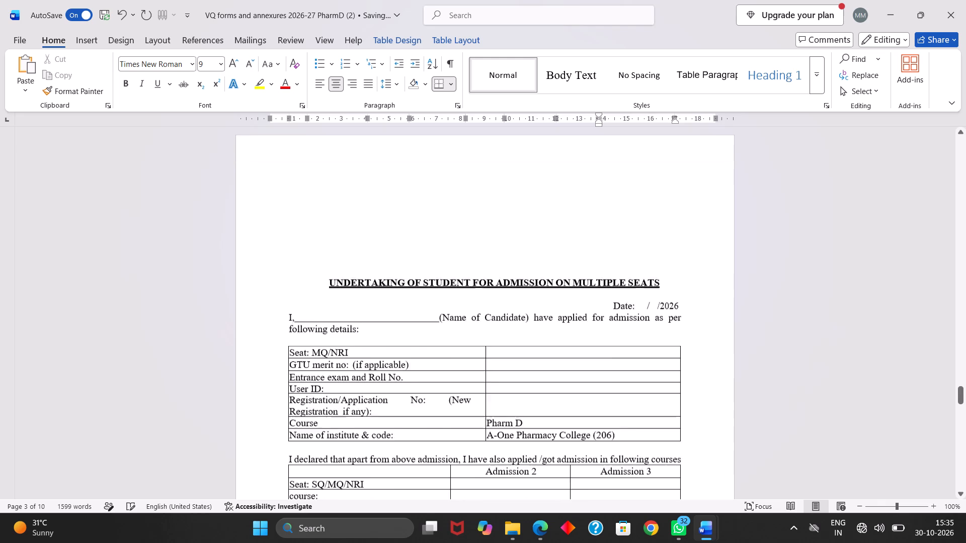
scroll(434, 299, "down", 1)
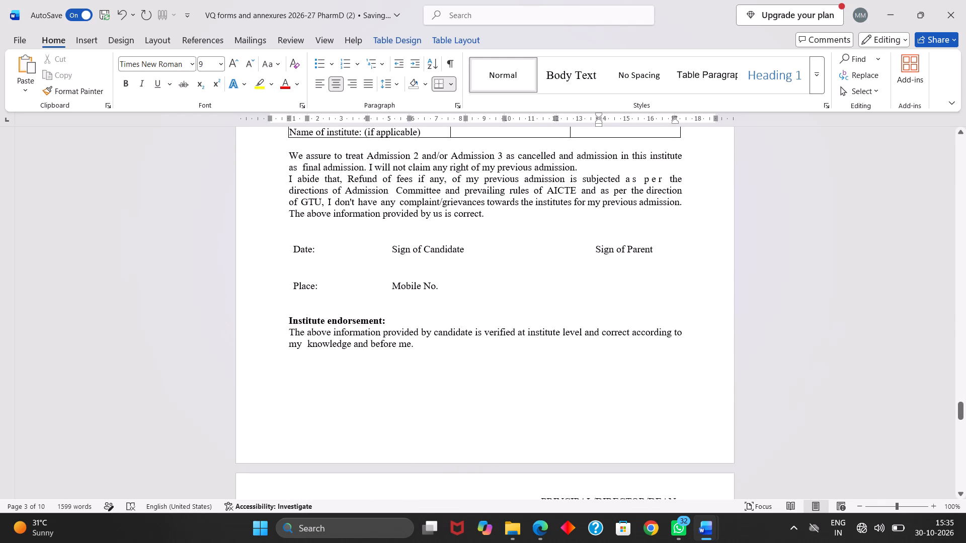
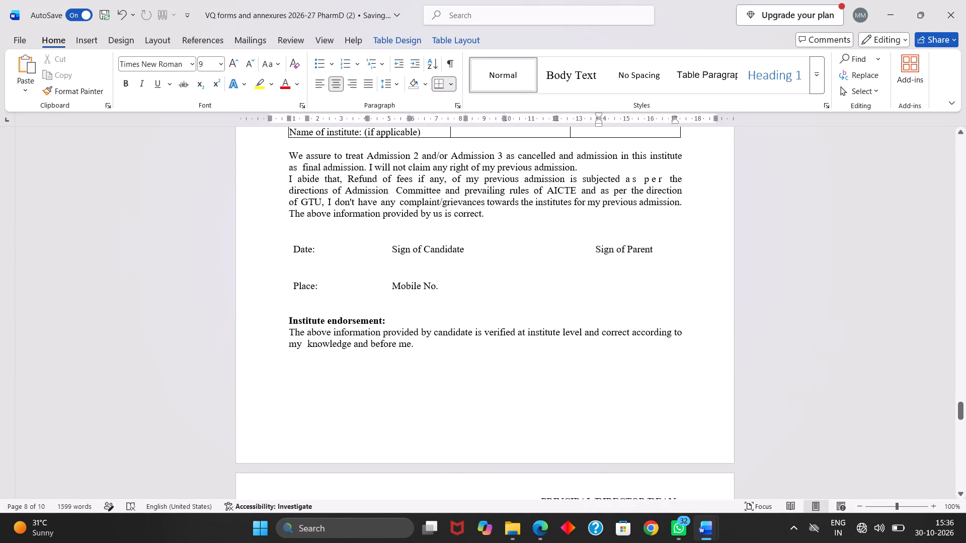
Examine the date, place and signature block above the institute endorsement in the student undertaking.
left_click_drag(427, 246, 469, 248)
left_click(469, 248)
left_click_drag(594, 251, 654, 317)
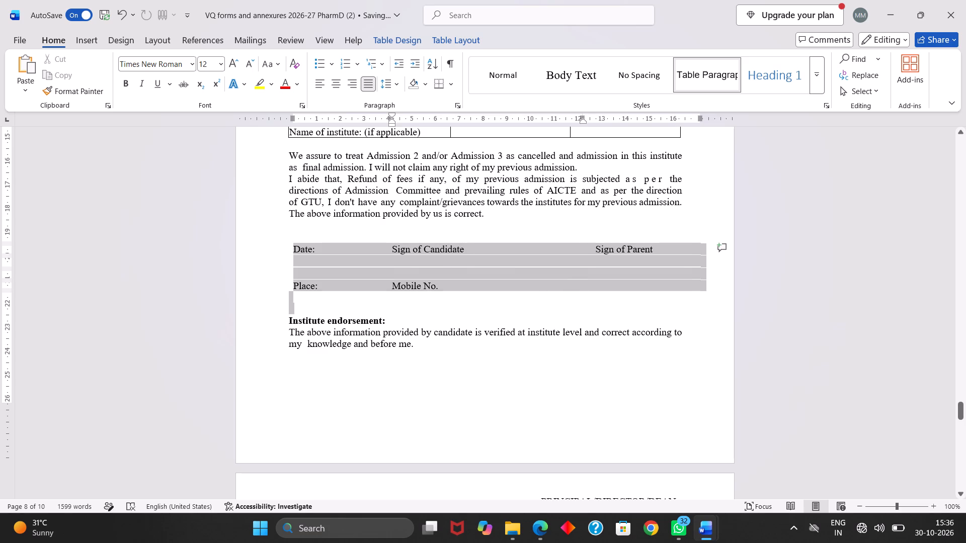
left_click_drag(654, 317, 656, 296)
left_click_drag(656, 296, 647, 303)
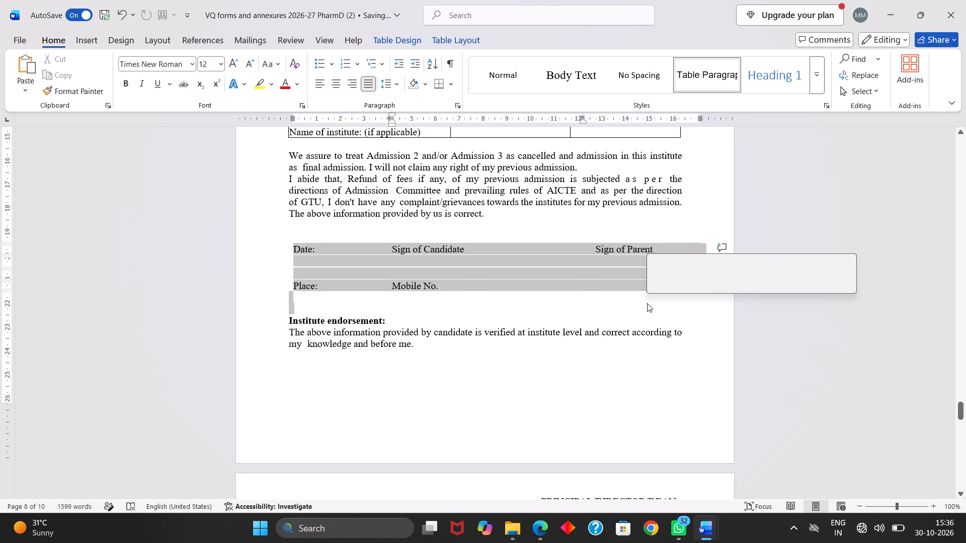
left_click(293, 305)
double_click(294, 248)
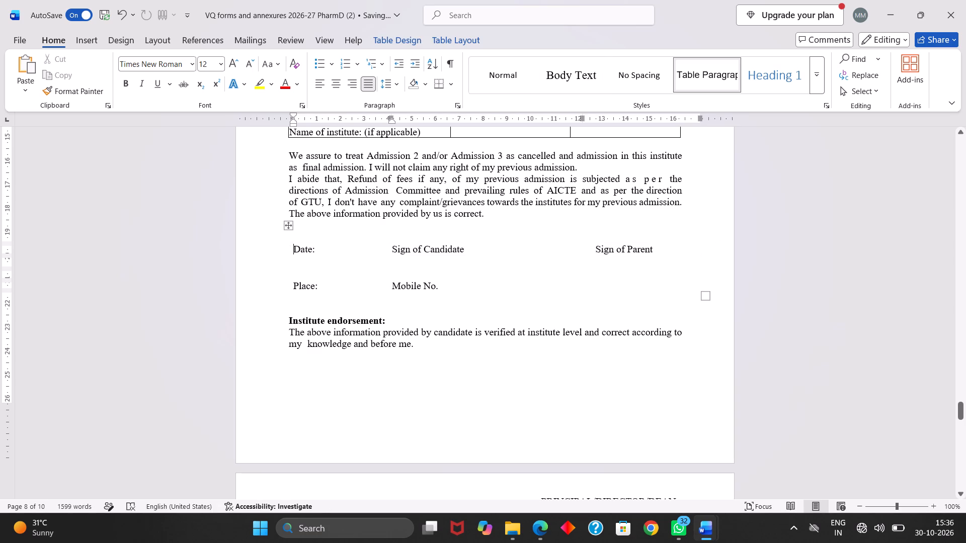
left_click(358, 328)
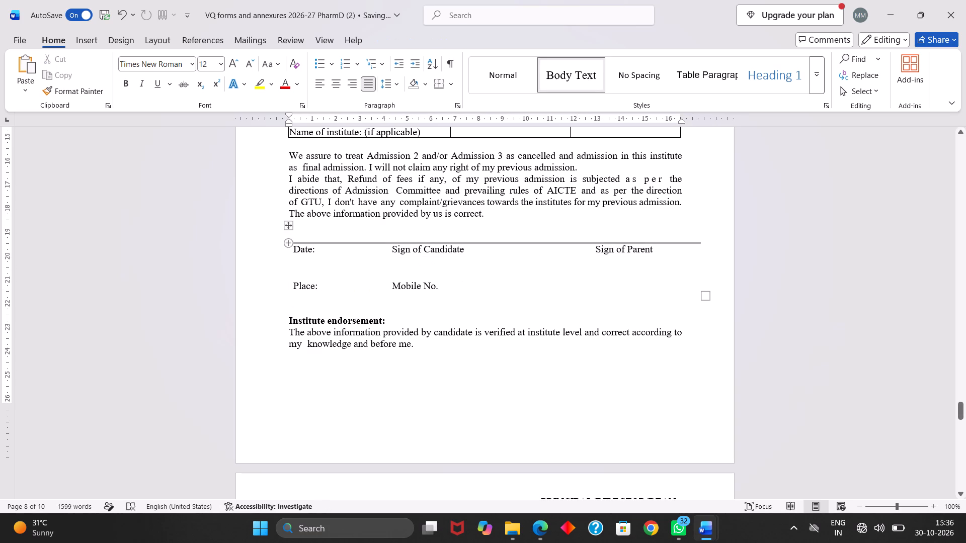
left_click(294, 251)
left_click_drag(294, 251, 345, 262)
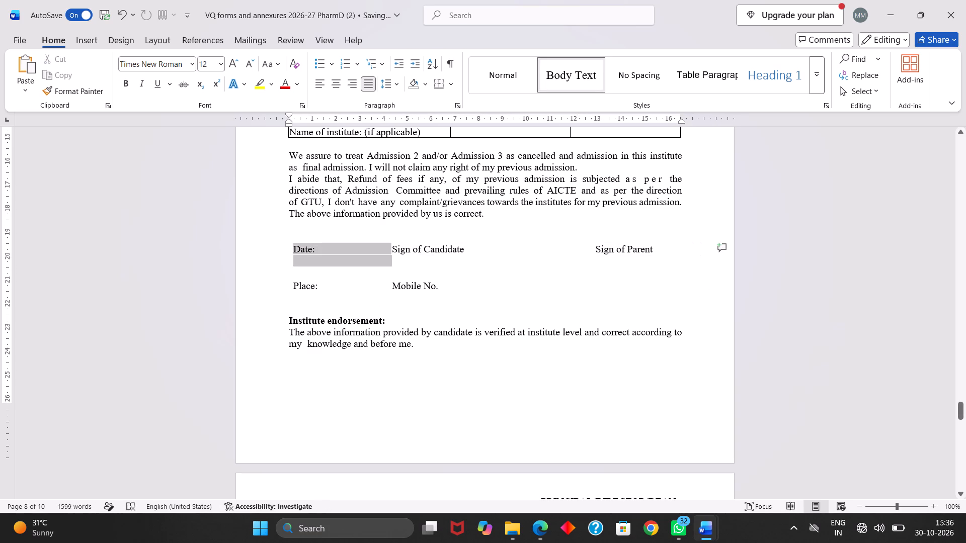
left_click_drag(345, 262, 506, 313)
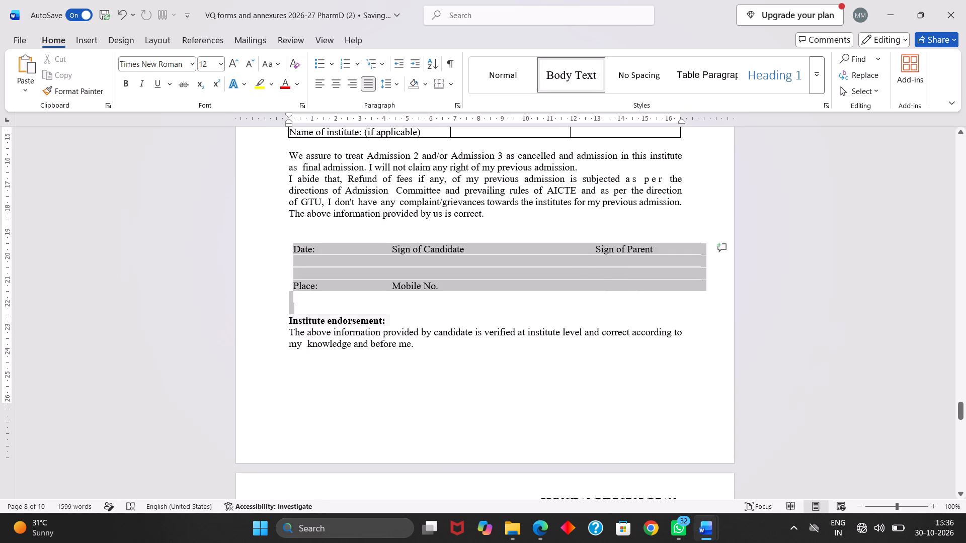
left_click_drag(506, 313, 506, 313)
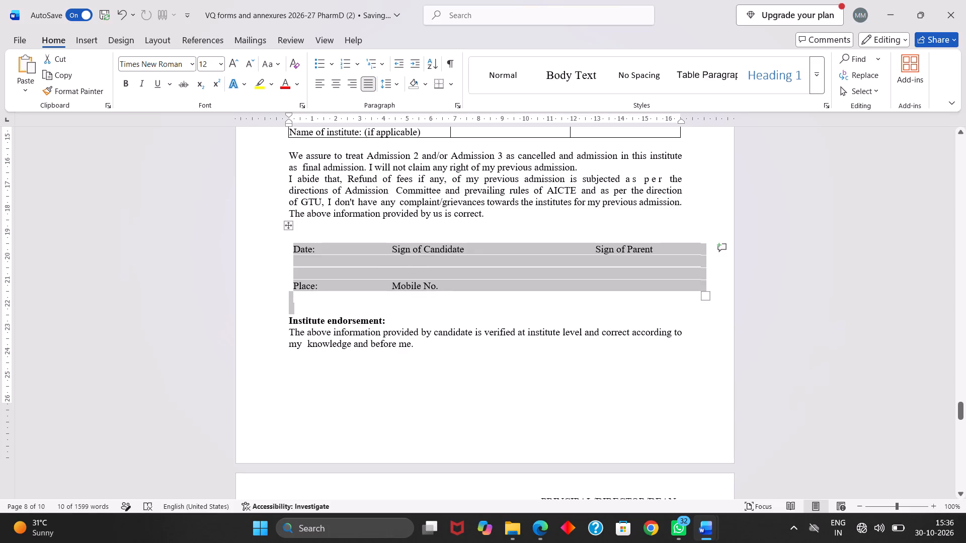
left_click(317, 315)
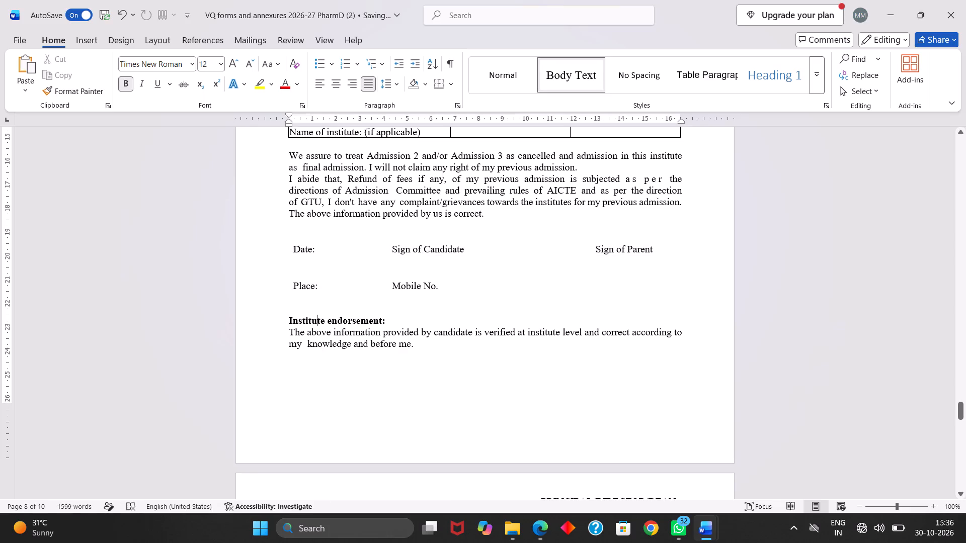
In the Annexure 3 register, copy the receive date 19/10/26 from row 10 into the receive dates of rows 13 to 19.
scroll(507, 317, "up", 12)
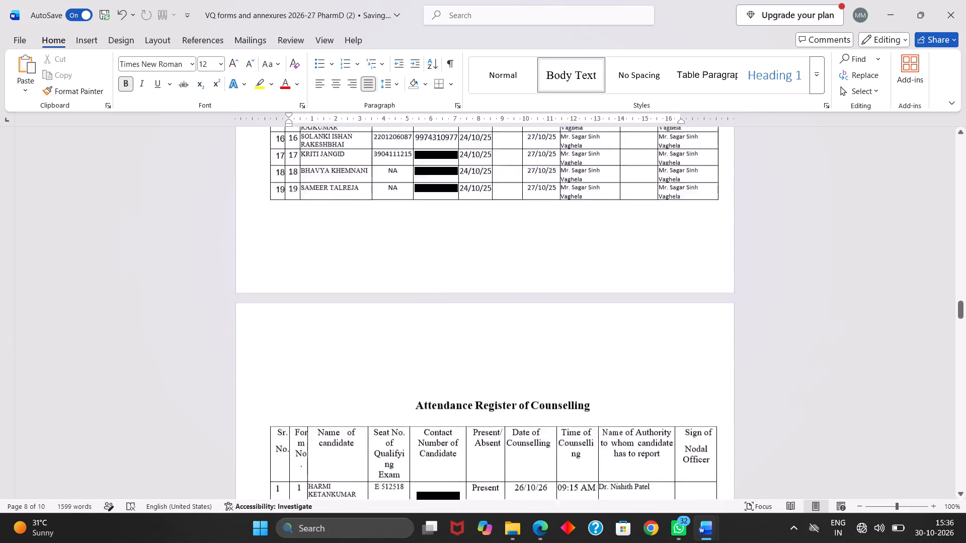
scroll(507, 317, "up", 9)
scroll(507, 317, "down", 4)
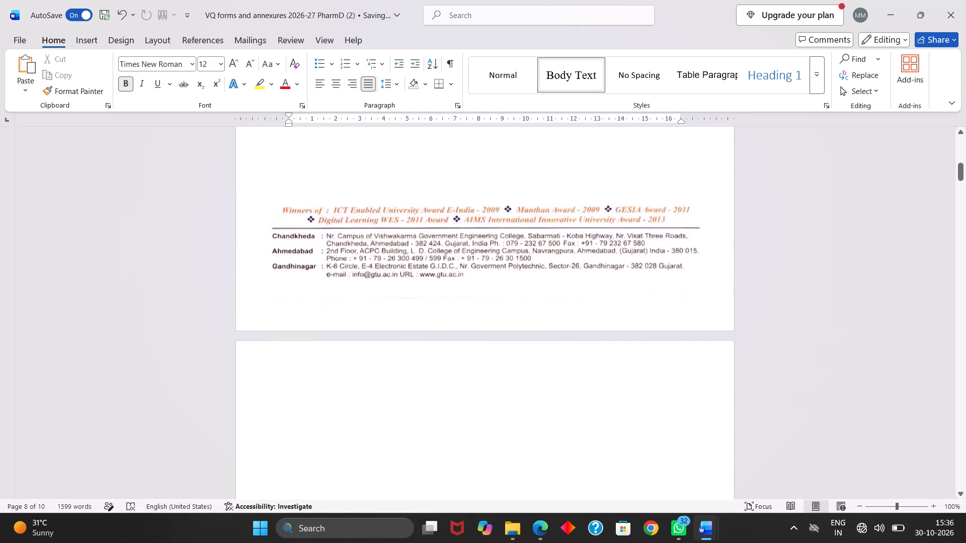
scroll(507, 317, "down", 8)
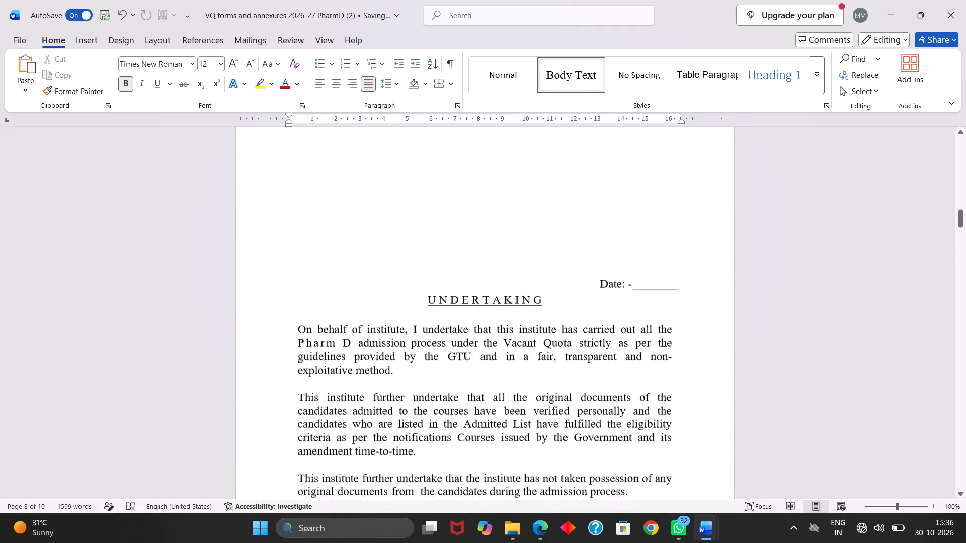
scroll(507, 317, "down", 7)
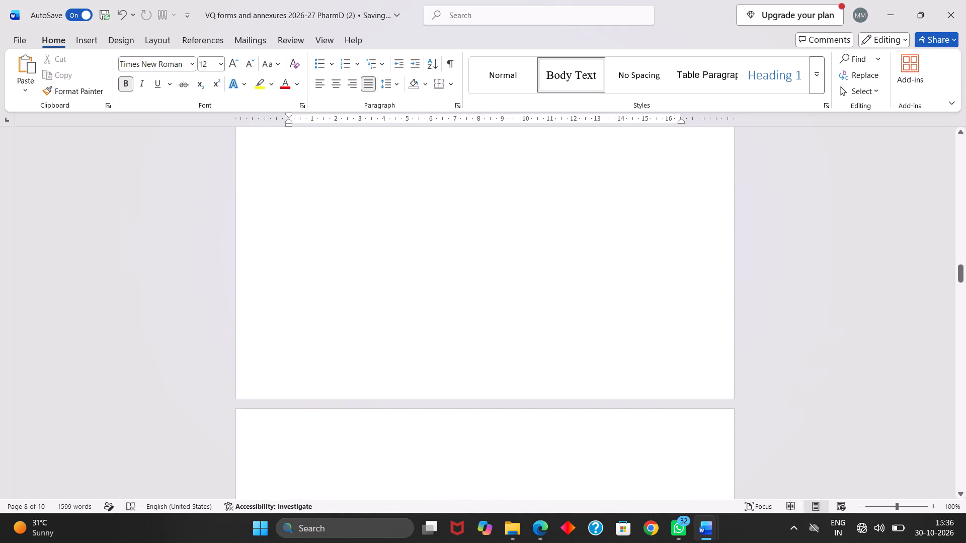
scroll(507, 317, "down", 5)
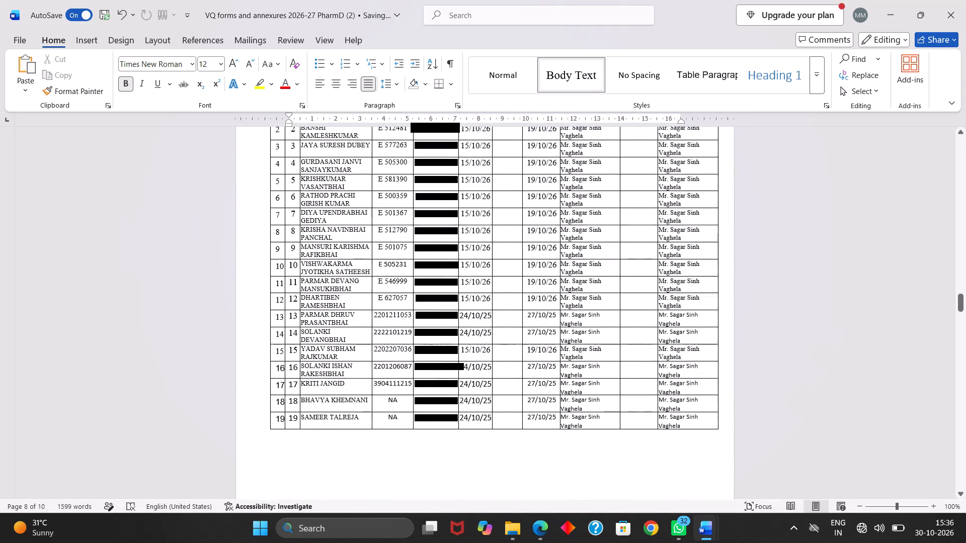
left_click(555, 312)
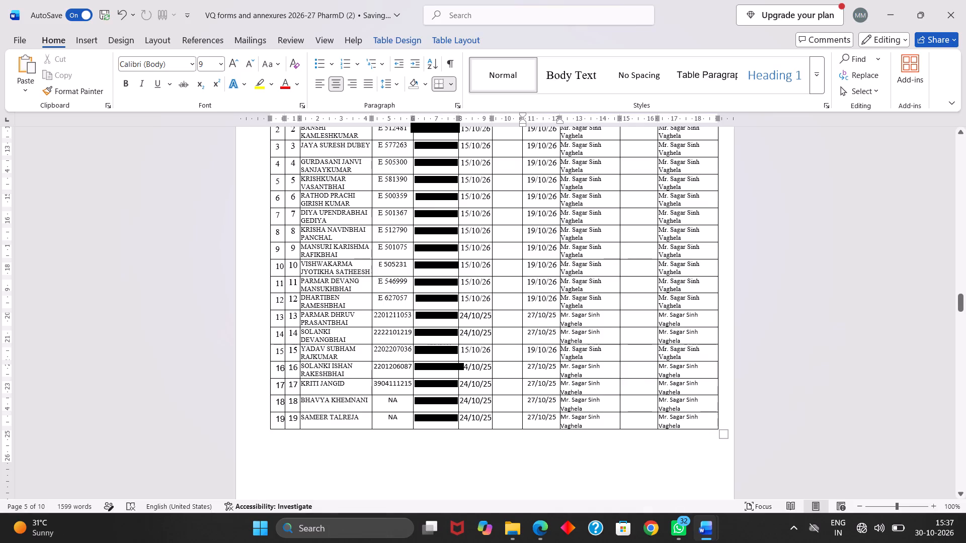
left_click_drag(528, 270, 555, 270)
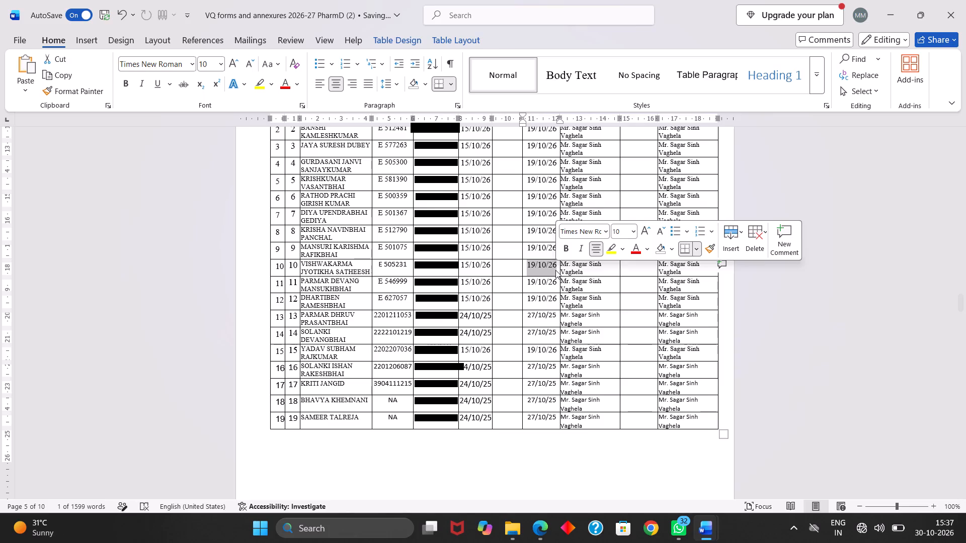
key("ctrl+c")
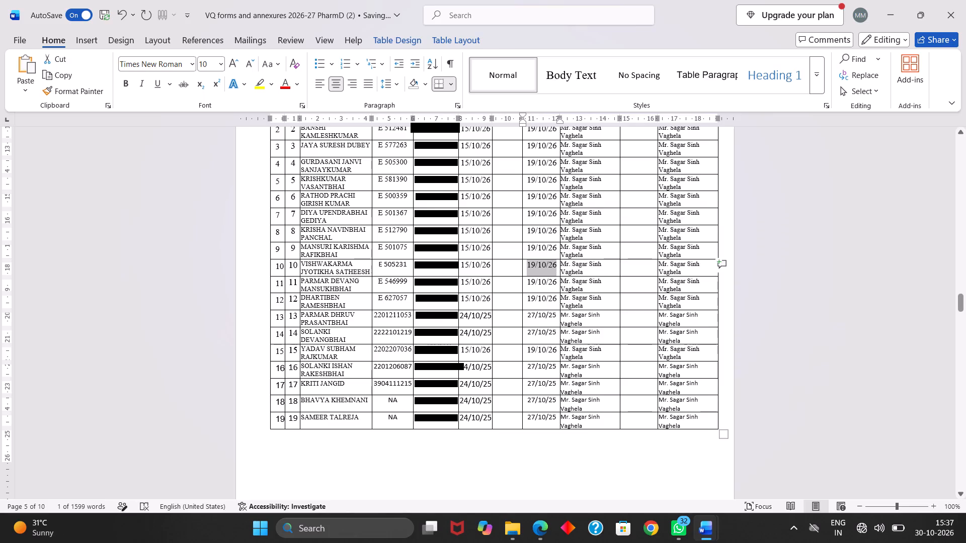
left_click_drag(526, 318, 538, 391)
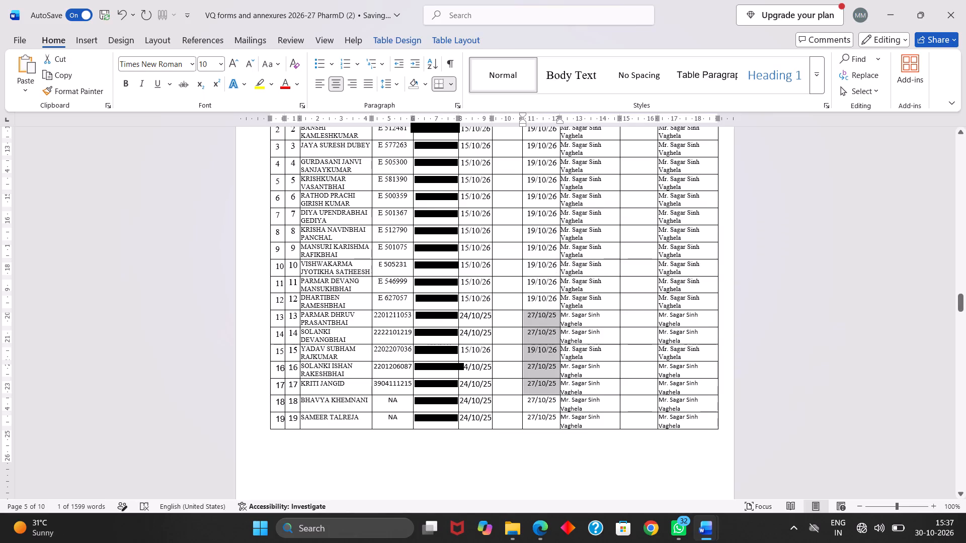
left_click_drag(538, 391, 545, 413)
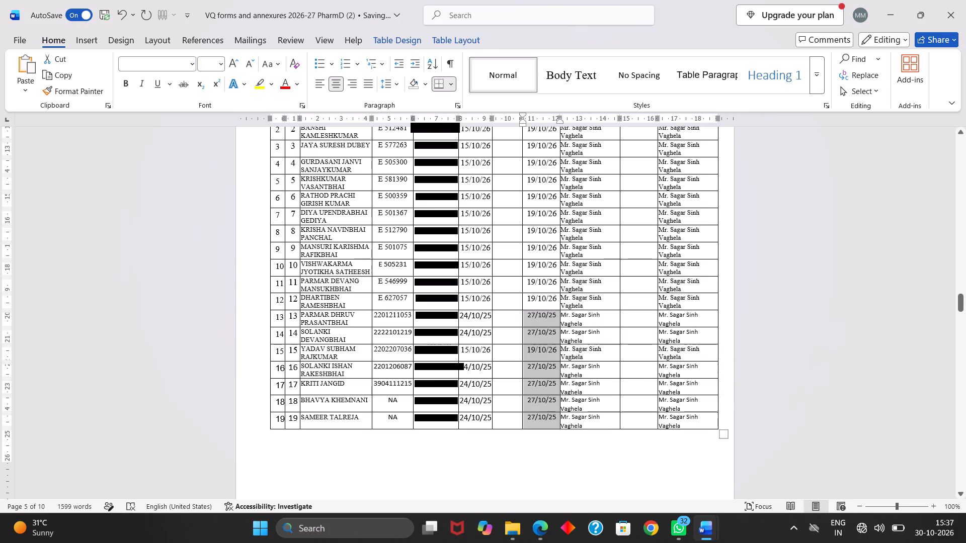
key("ctrl+v")
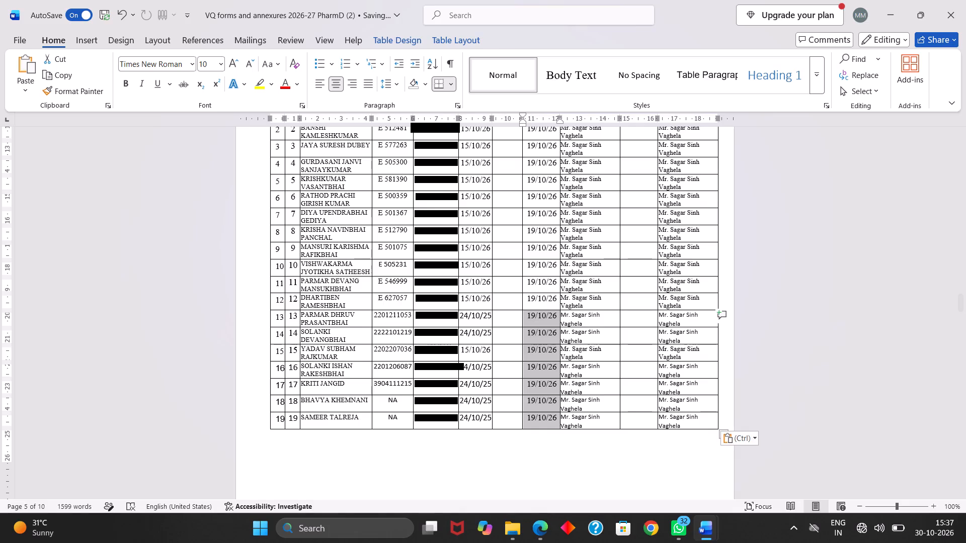
left_click(626, 386)
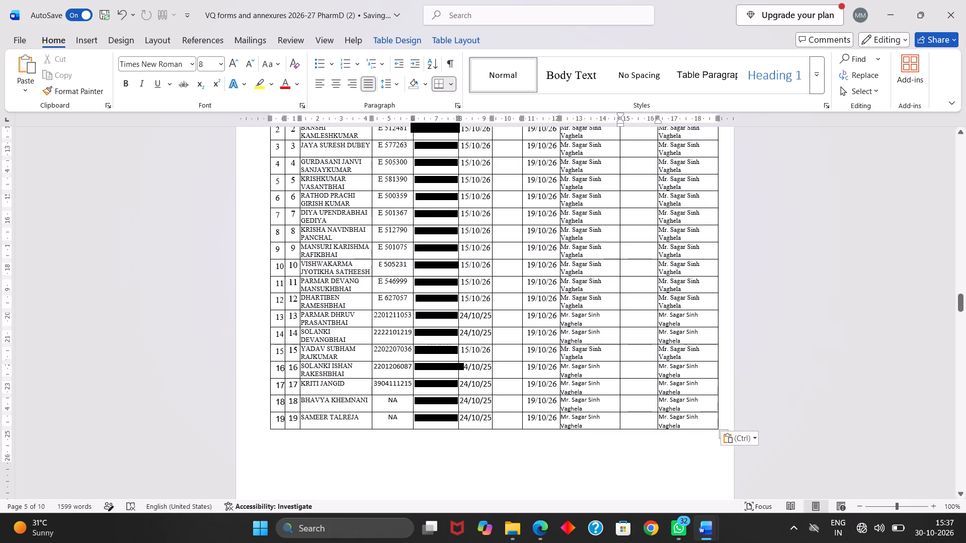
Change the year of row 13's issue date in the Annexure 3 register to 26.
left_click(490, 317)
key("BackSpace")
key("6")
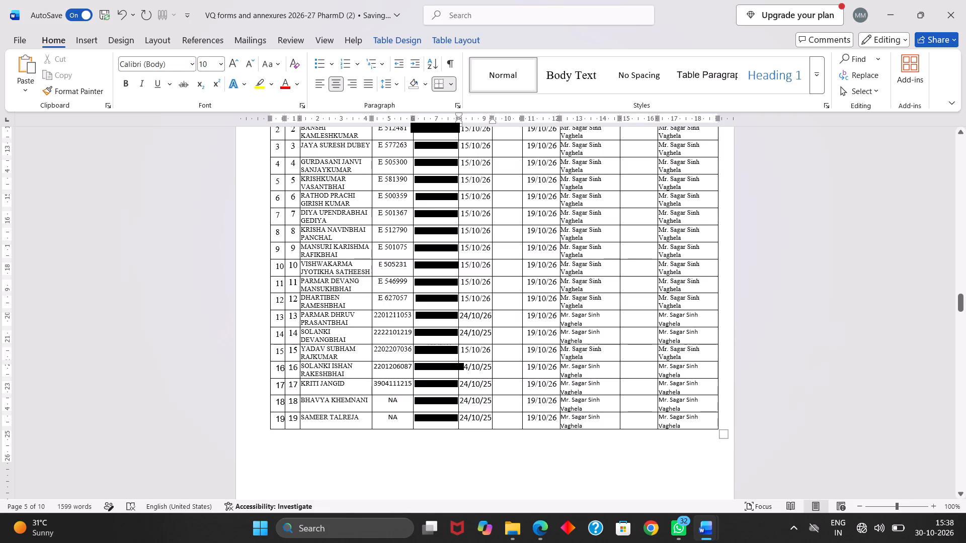
Copy the issue date 15/10/26 from row 11 into the issue dates of rows 13 to 19 in the Annexure 3 register.
left_click_drag(461, 283, 489, 281)
key("ctrl+c")
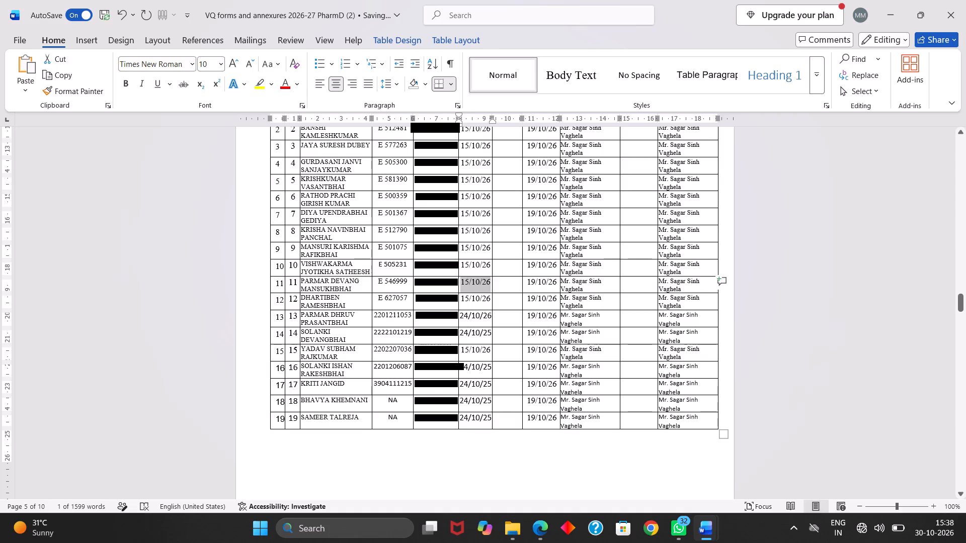
left_click_drag(463, 314, 478, 415)
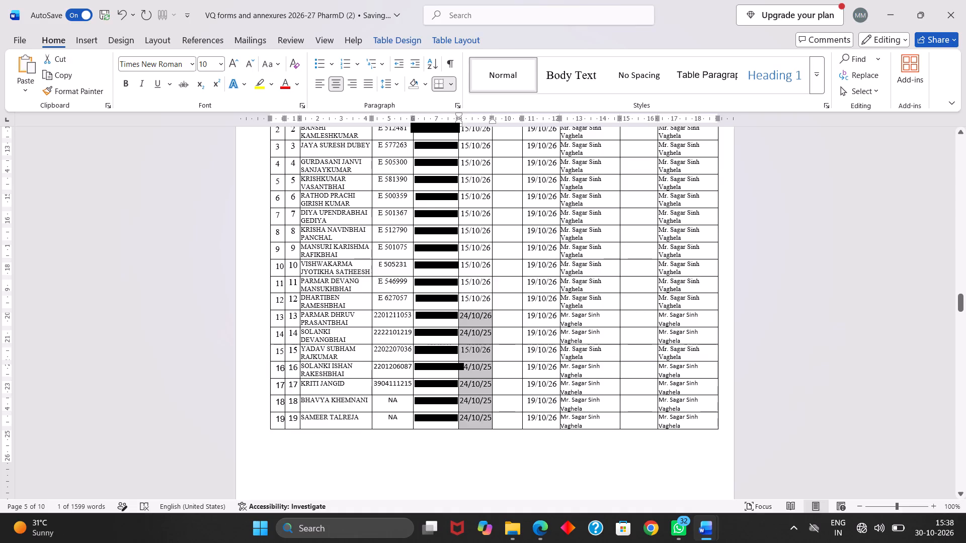
left_click_drag(478, 415, 478, 415)
key("ctrl+v")
Check the dates, candidate names and issuing and receiving person columns of the Annexure 3 register, and revisit the opening file documents checklist.
scroll(487, 222, "up", 1)
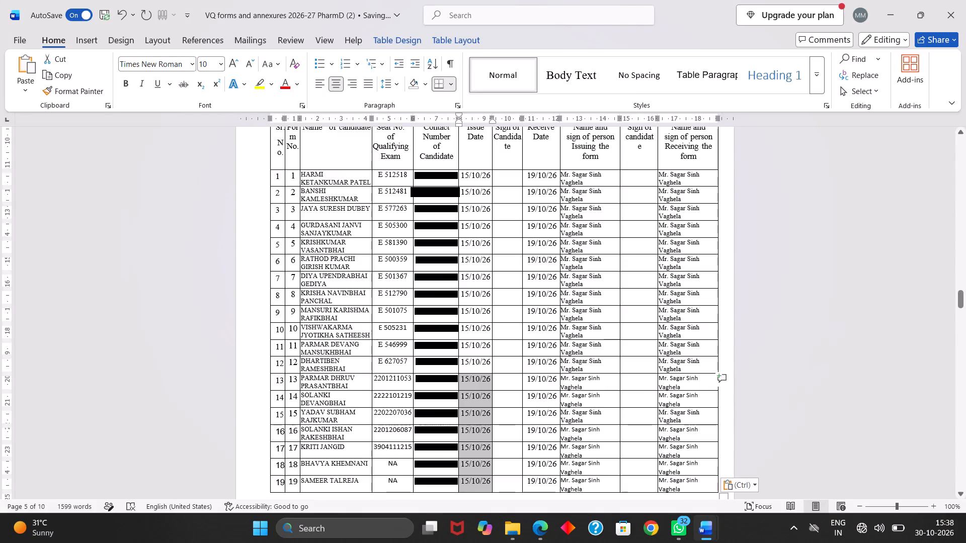
scroll(470, 340, "down", 1)
scroll(470, 340, "up", 1)
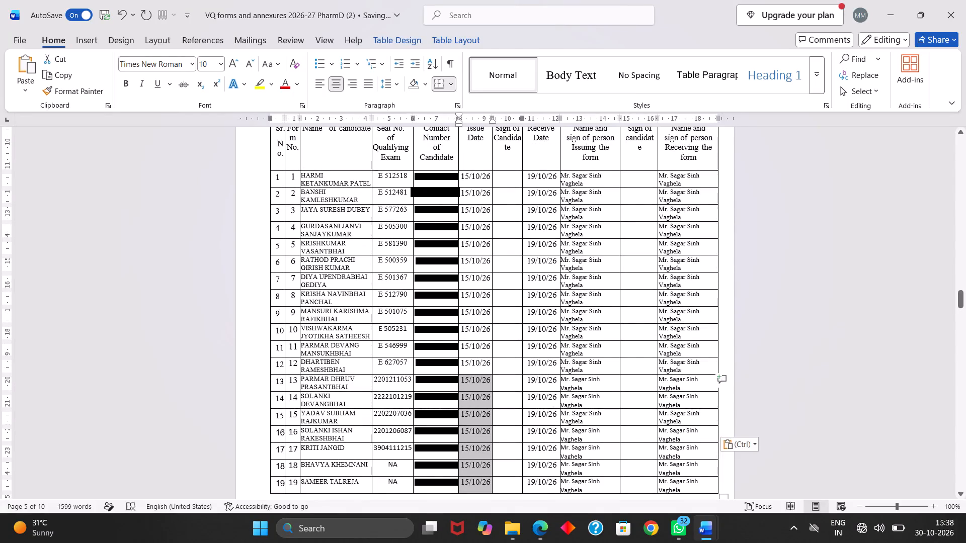
scroll(579, 320, "down", 1)
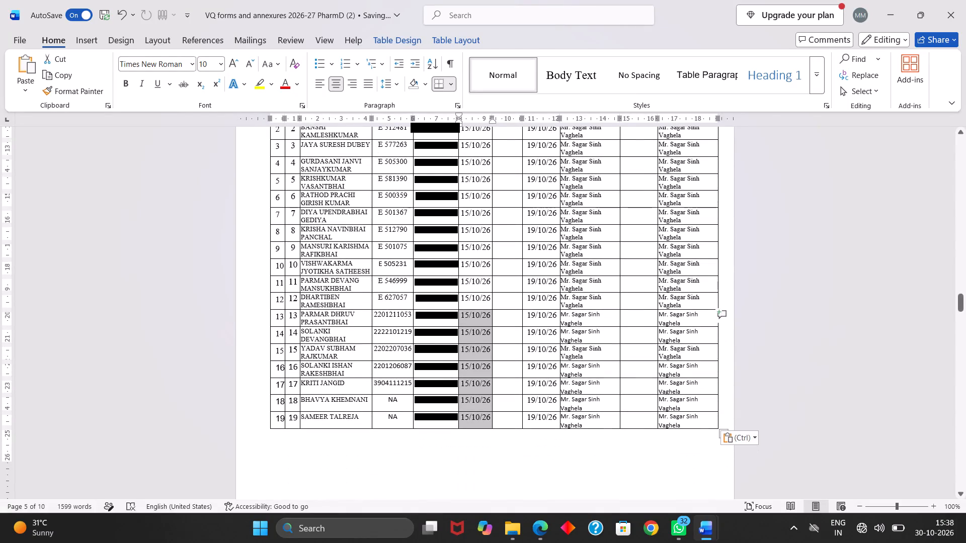
left_click(361, 395)
left_click(373, 365)
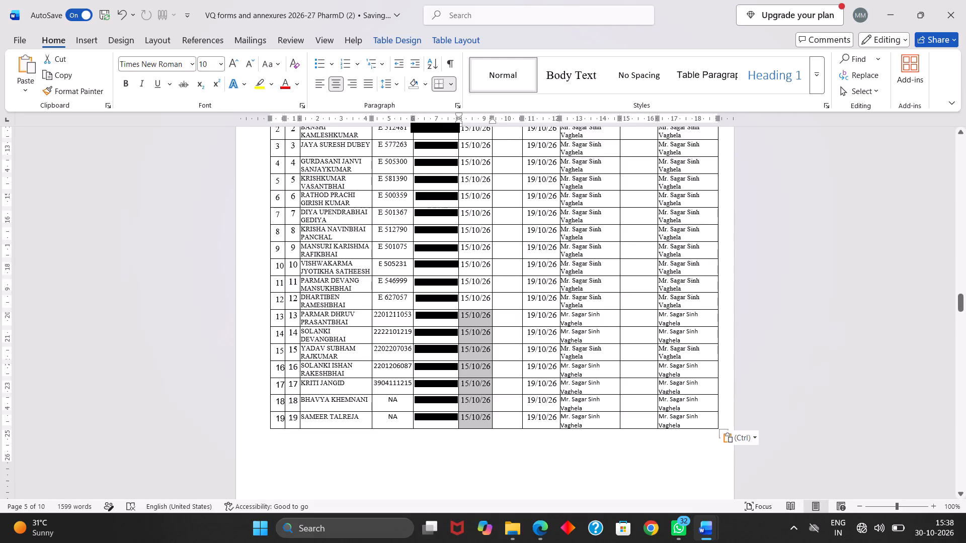
left_click(361, 356)
scroll(639, 252, "up", 1)
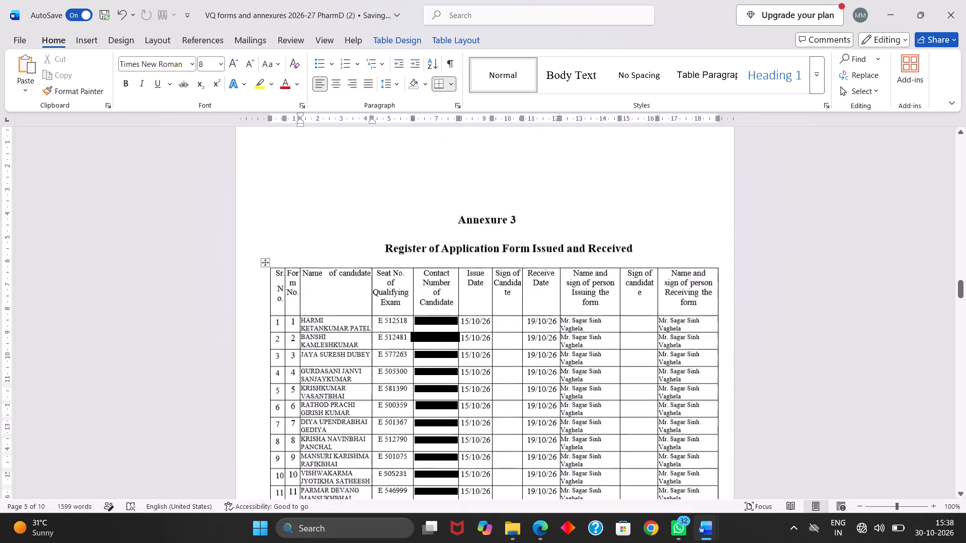
scroll(639, 252, "up", 1)
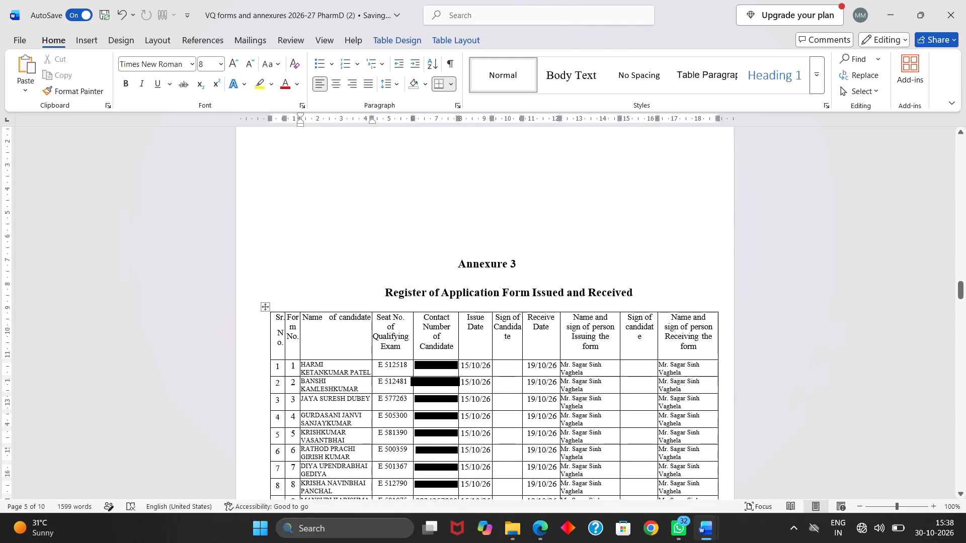
left_click_drag(560, 364, 672, 470)
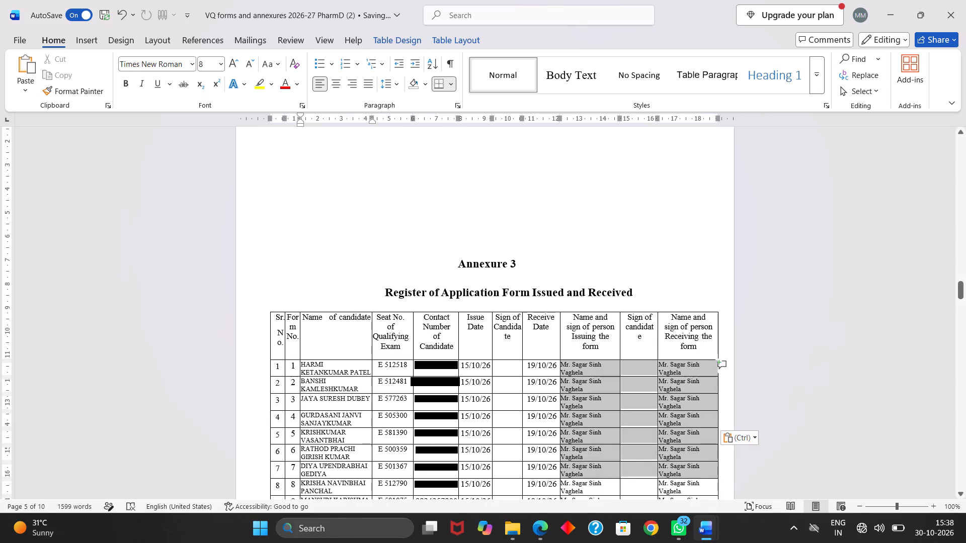
left_click_drag(672, 470, 678, 484)
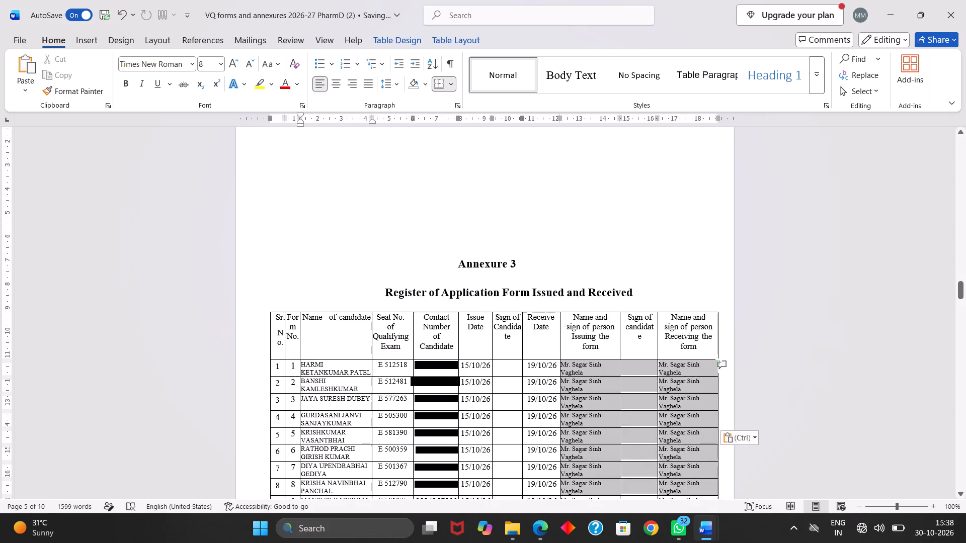
left_click_drag(678, 484, 632, 393)
left_click(632, 393)
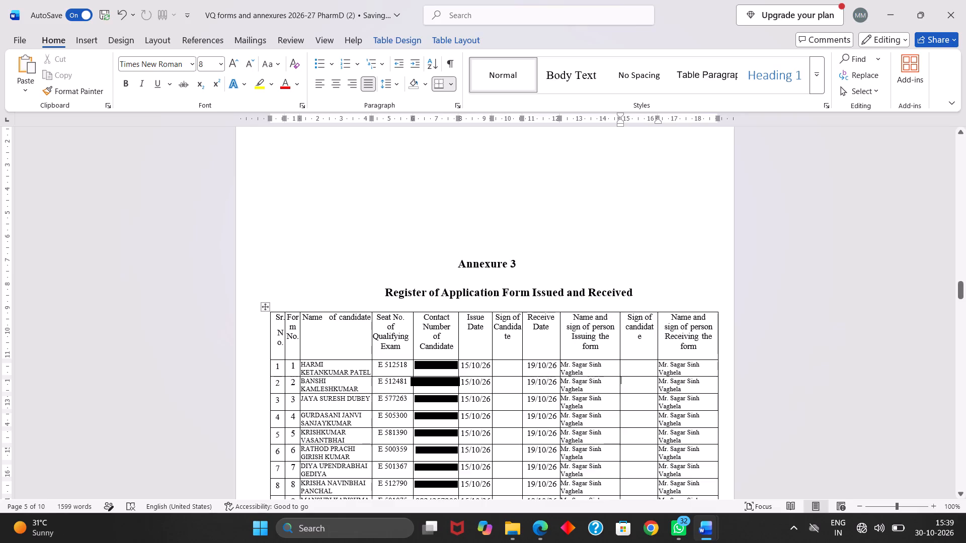
scroll(510, 279, "up", 12)
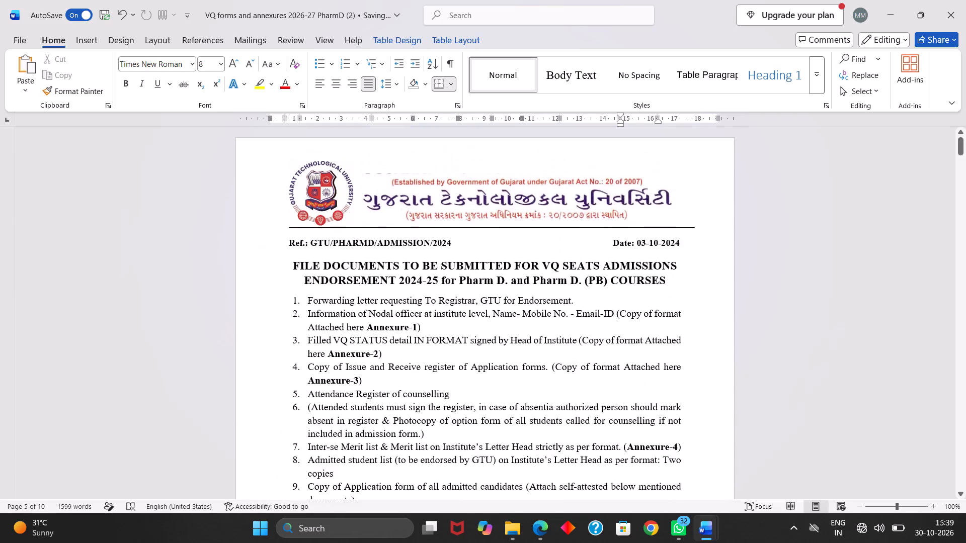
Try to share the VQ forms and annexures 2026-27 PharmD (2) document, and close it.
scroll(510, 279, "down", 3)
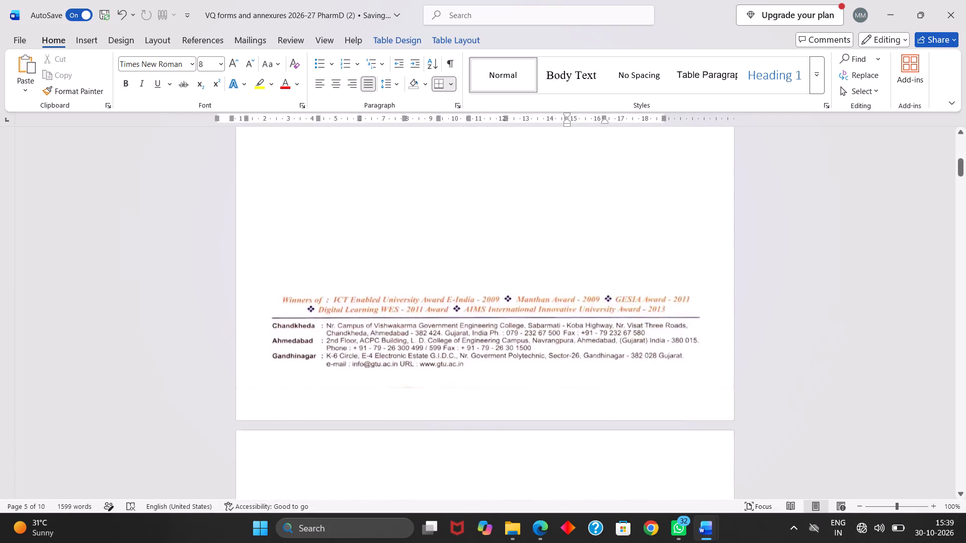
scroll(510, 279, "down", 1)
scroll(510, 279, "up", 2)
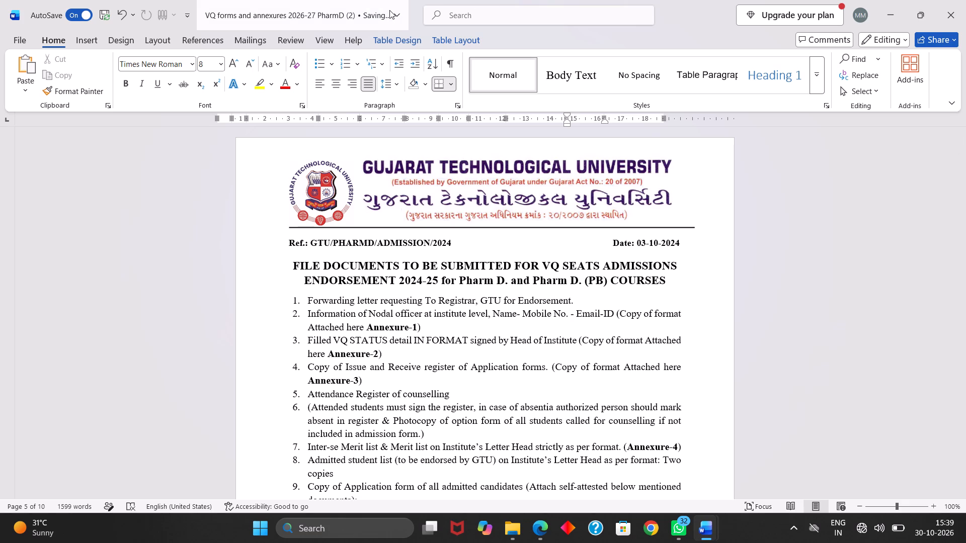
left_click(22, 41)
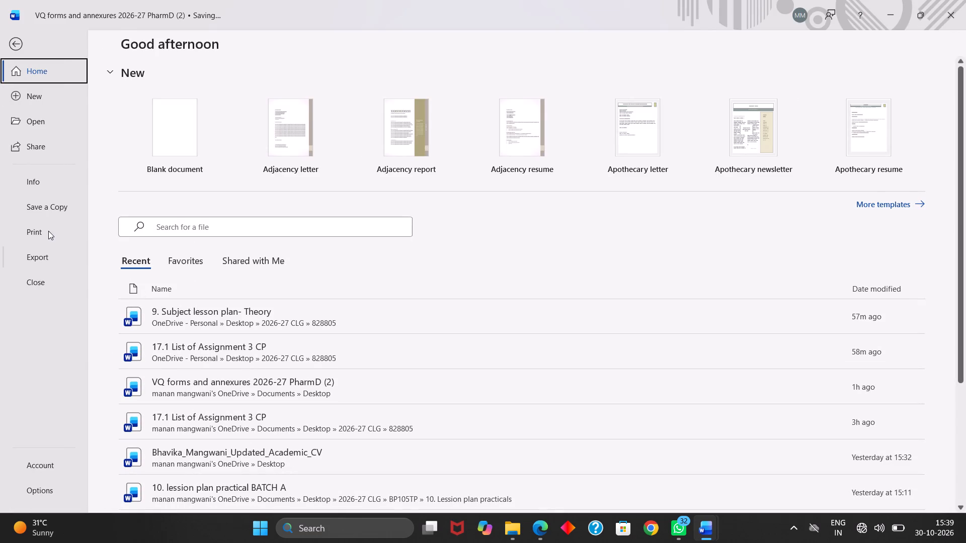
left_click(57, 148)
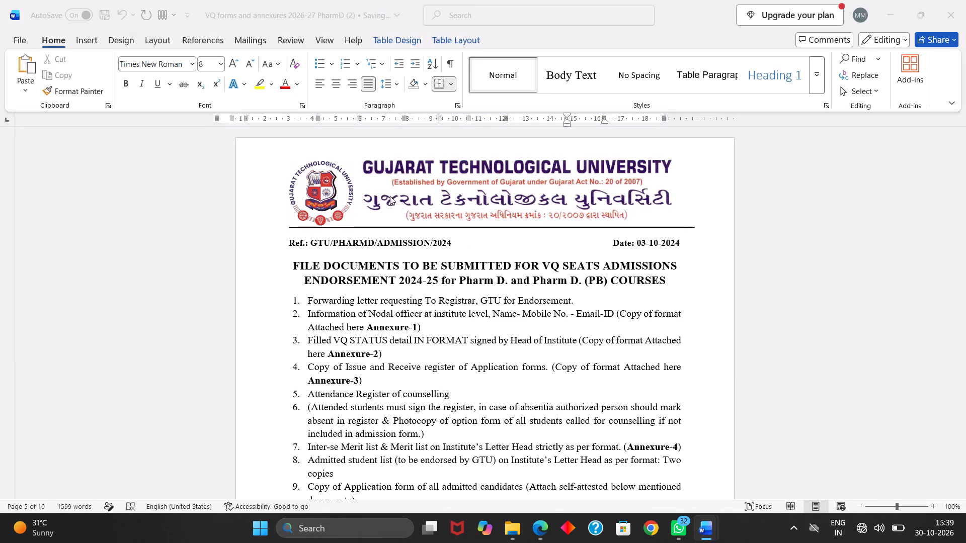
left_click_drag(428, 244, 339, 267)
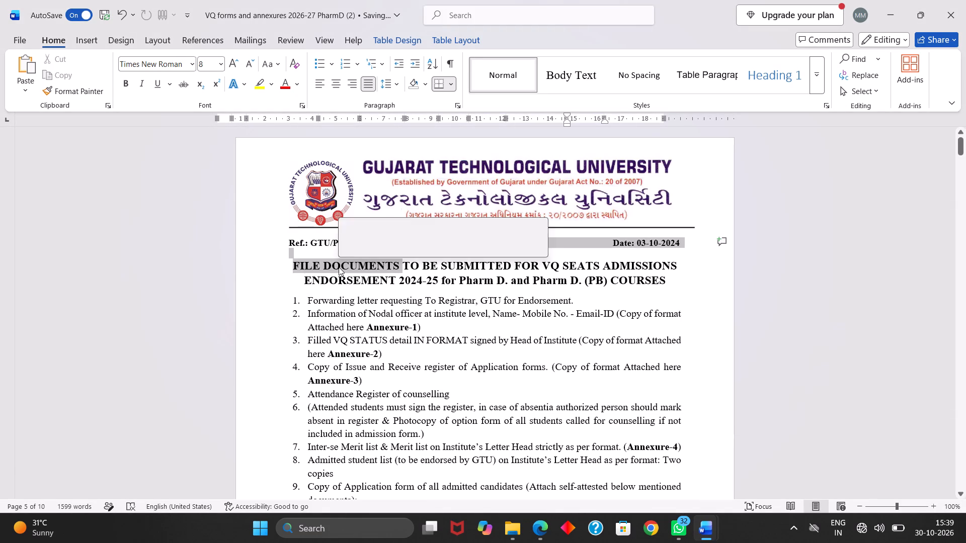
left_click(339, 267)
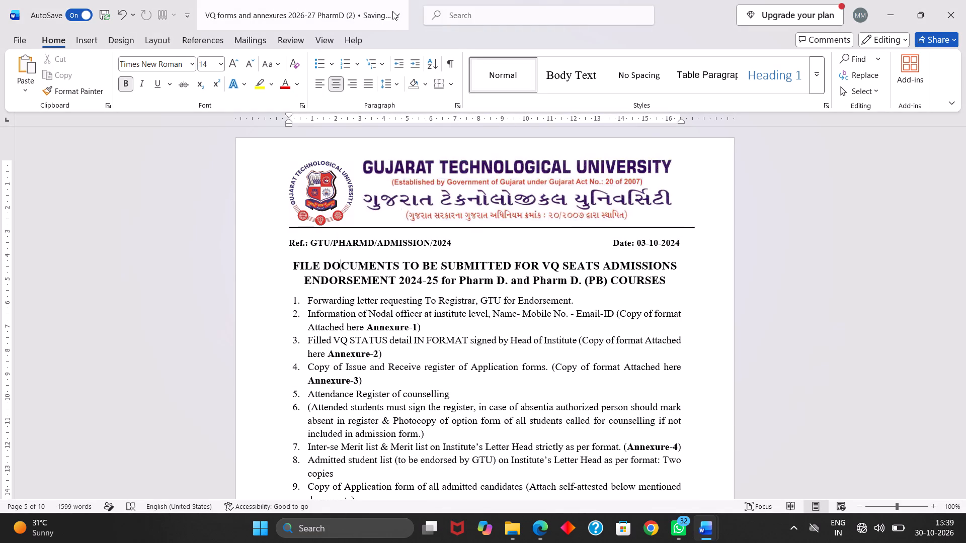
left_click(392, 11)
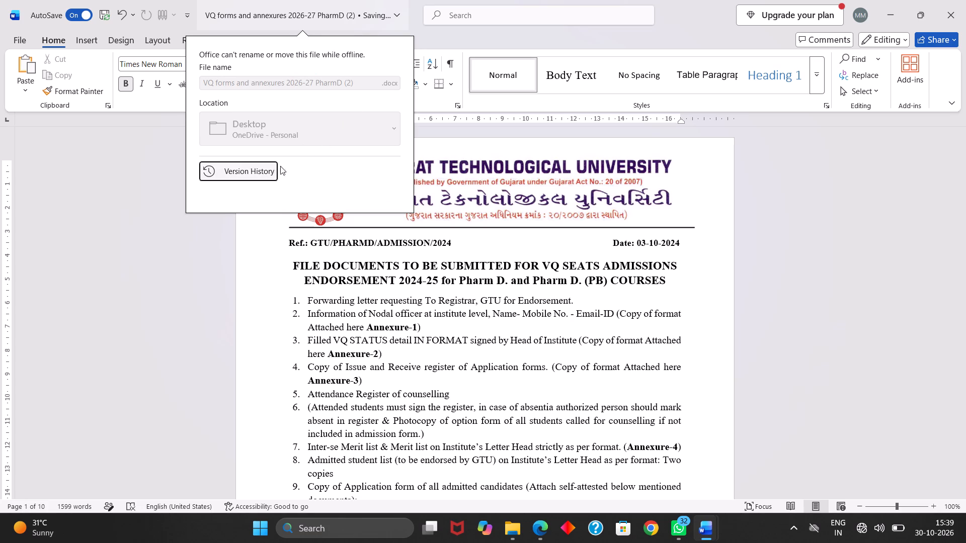
Dismiss the file name and location details, and connect the computer to the bhavi Wi-Fi network.
left_click(516, 264)
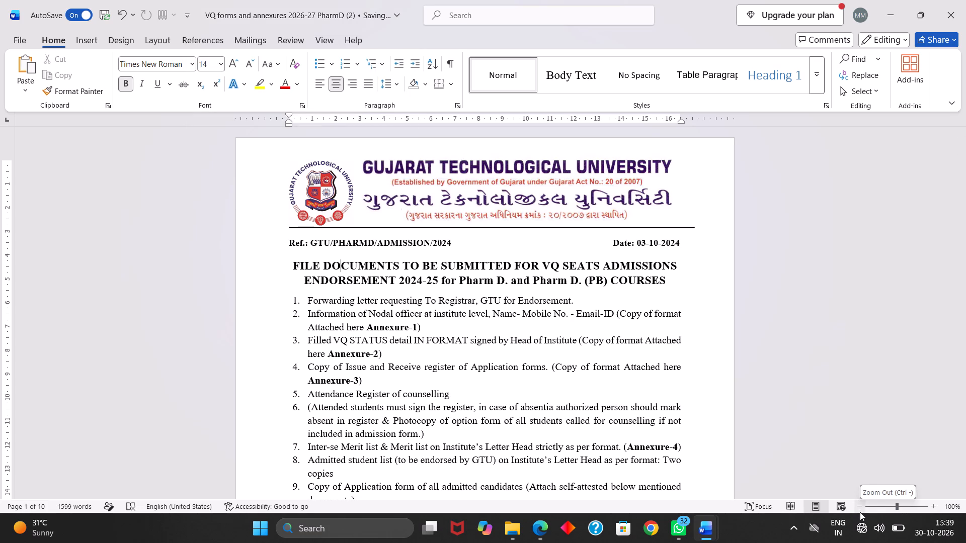
left_click(867, 532)
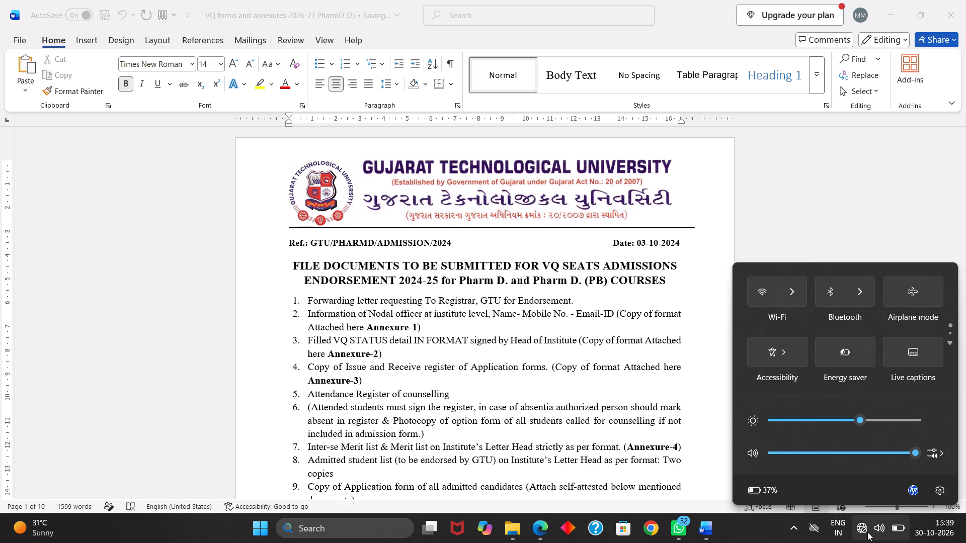
left_click(756, 297)
left_click(792, 290)
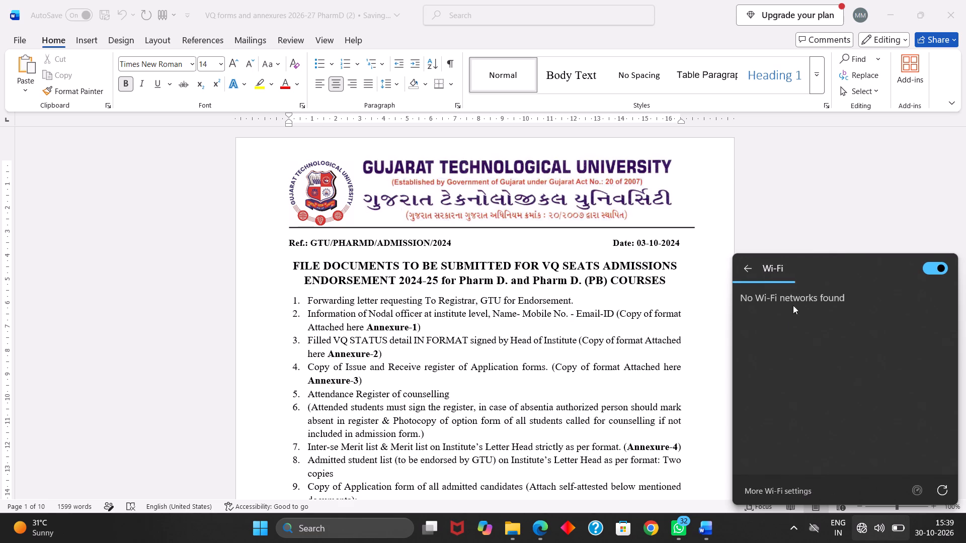
left_click(809, 306)
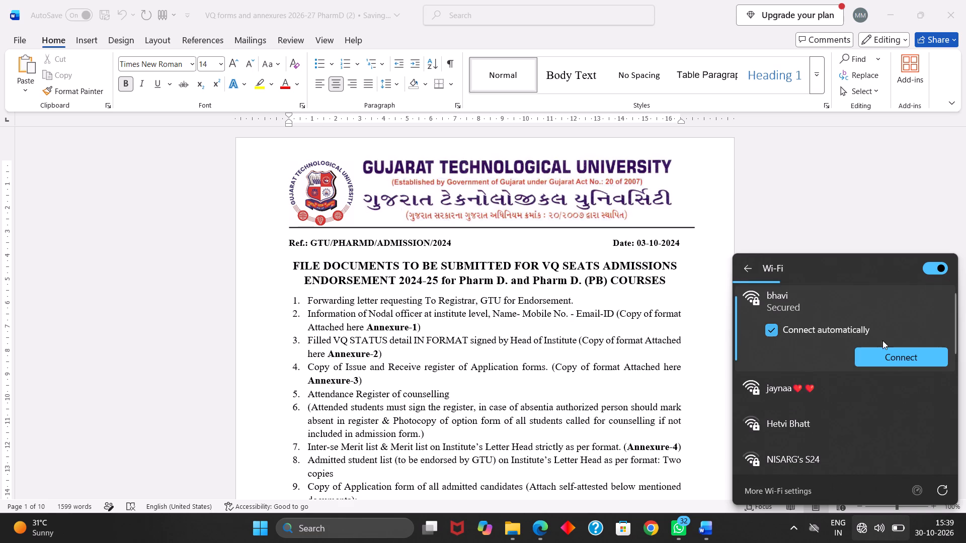
left_click(888, 352)
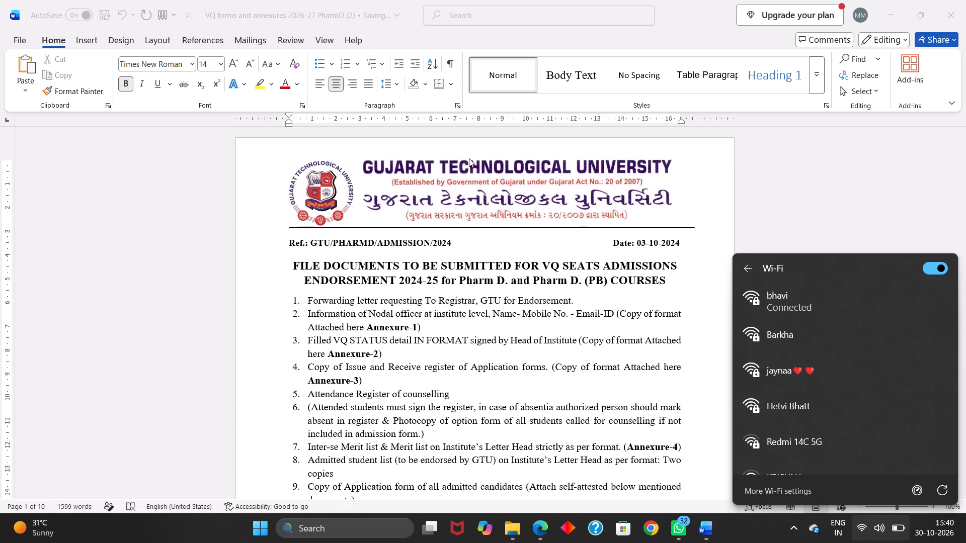
left_click(504, 165)
Move the VQ forms and annexures 2026-27 PharmD (2) window aside and close the document.
left_click_drag(504, 165, 462, 0)
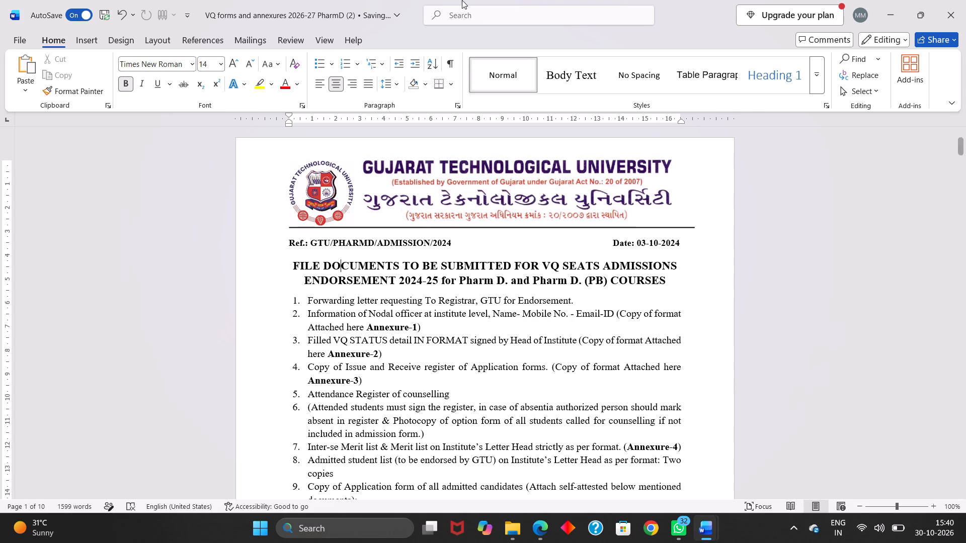
left_click_drag(462, 0, 393, 18)
left_click(393, 18)
left_click_drag(393, 18, 388, 19)
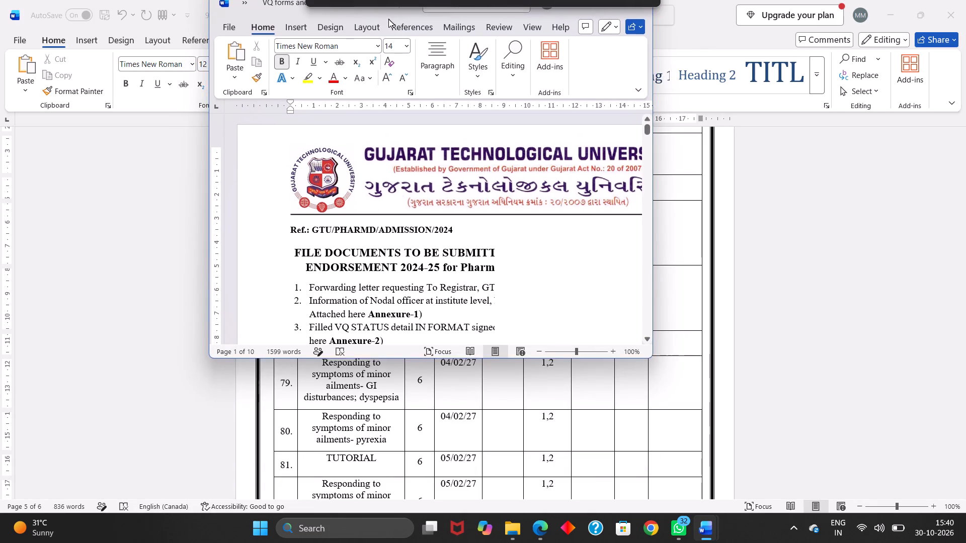
left_click_drag(388, 19, 419, 36)
left_click_drag(419, 36, 664, 23)
left_click(664, 23)
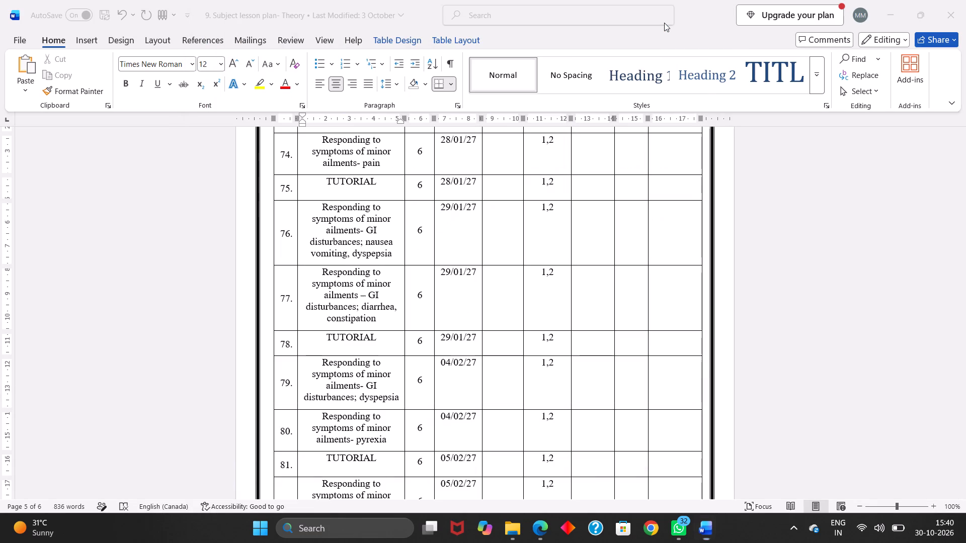
left_click_drag(664, 23, 448, 210)
left_click_drag(448, 210, 456, 222)
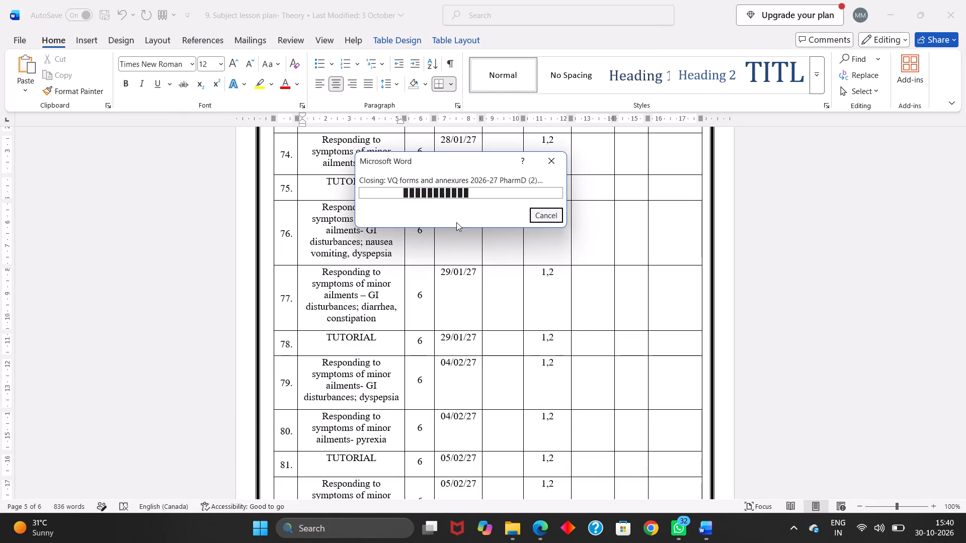
Switch to Edge and close the GTU Syllabus (1) PDF.
left_click_drag(456, 222, 506, 283)
right_click(506, 283)
right_click_drag(506, 283, 378, 254)
left_click(378, 254)
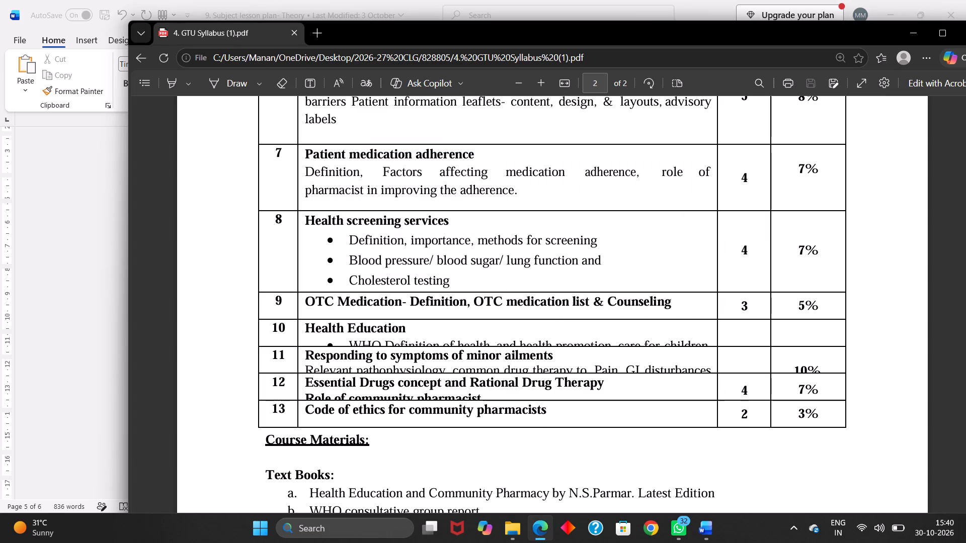
left_click(378, 254)
left_click_drag(378, 254, 580, 177)
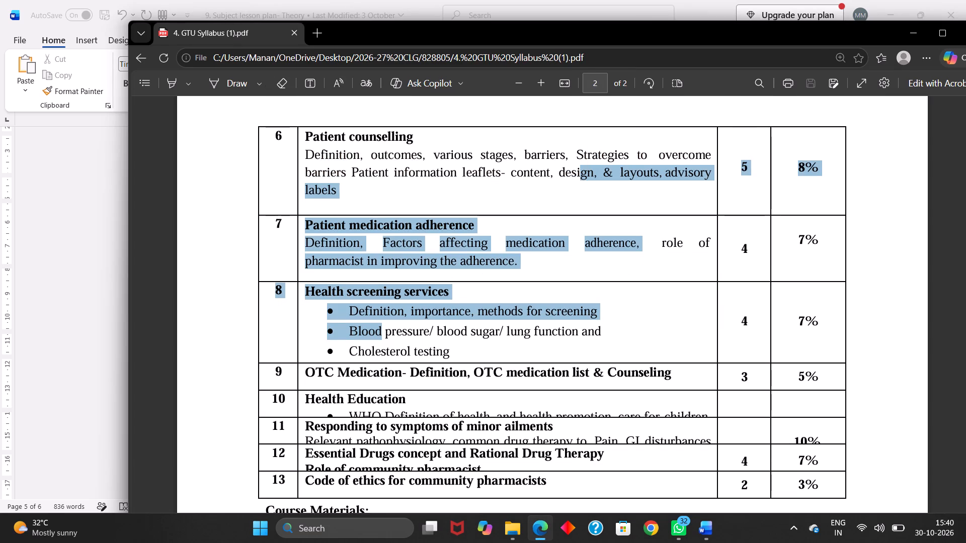
left_click(295, 35)
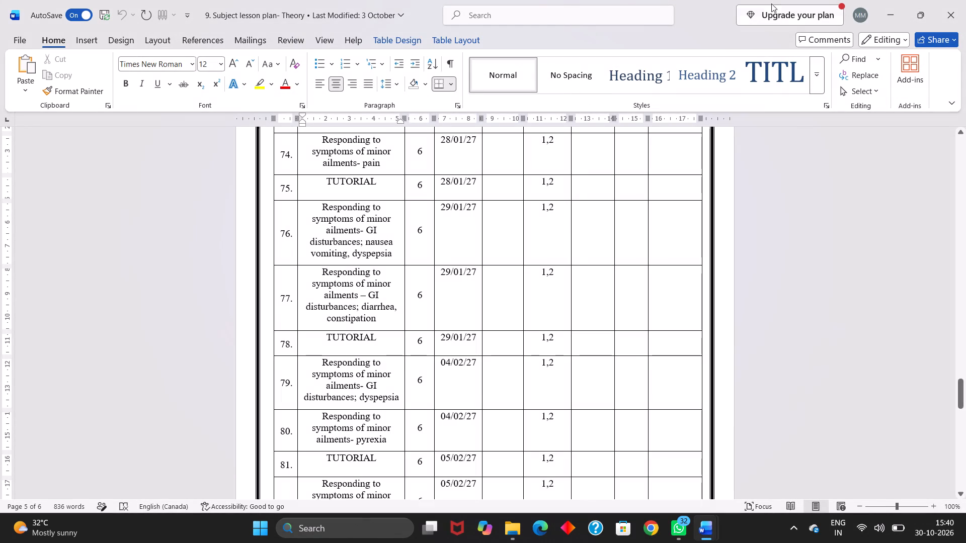
Reopen the VQ forms and annexures 2026-27 PharmD (2) document from the desktop and check the dates in the Annexure 3 register.
left_click(895, 8)
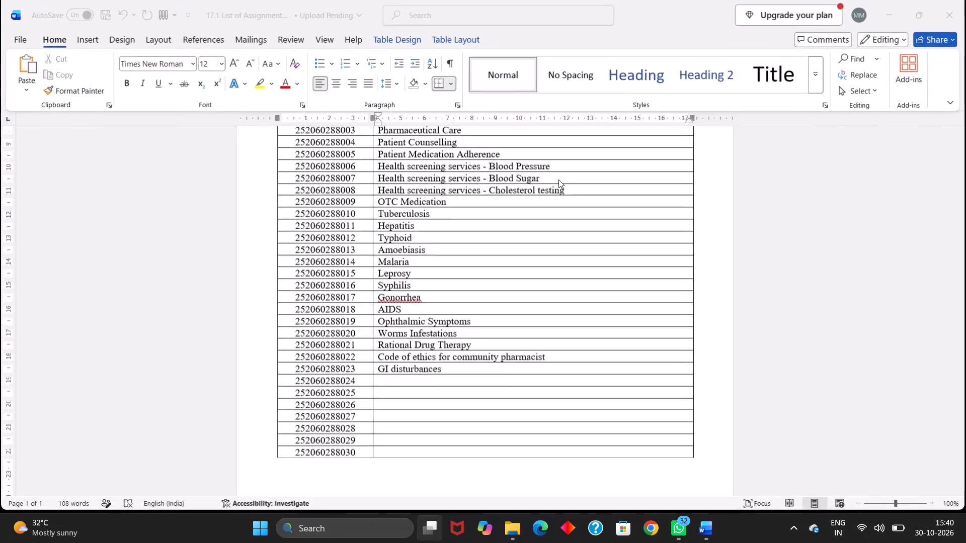
key("space")
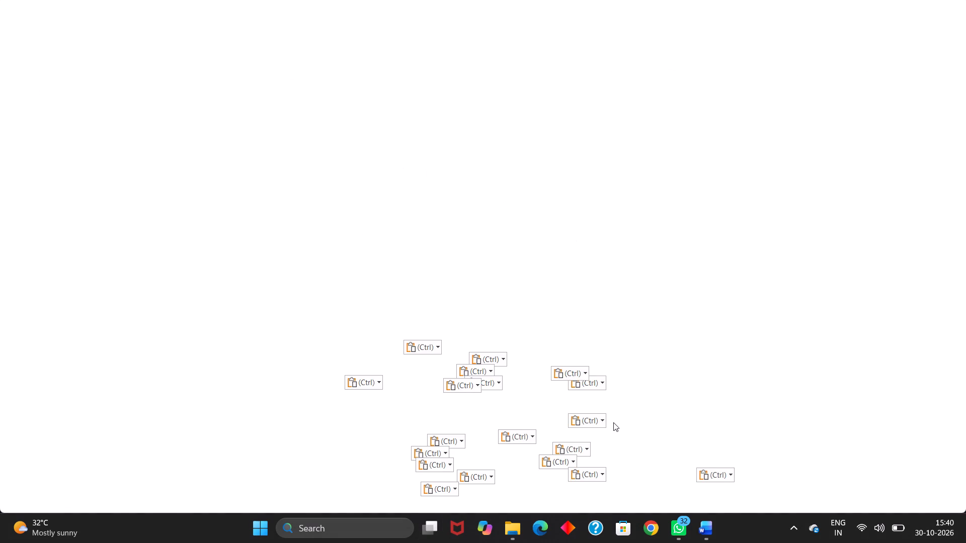
key("space")
triple_click(613, 422)
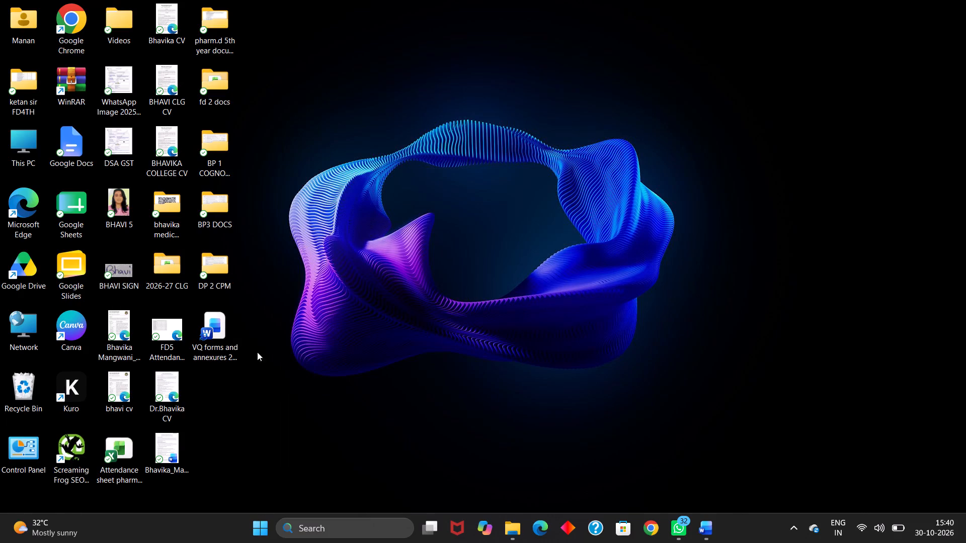
double_click(215, 326)
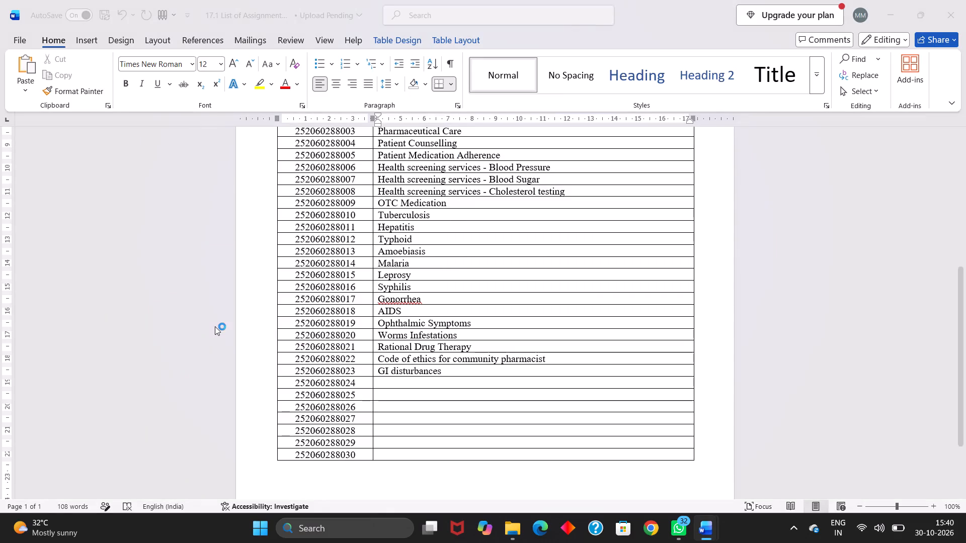
scroll(491, 349, "down", 2)
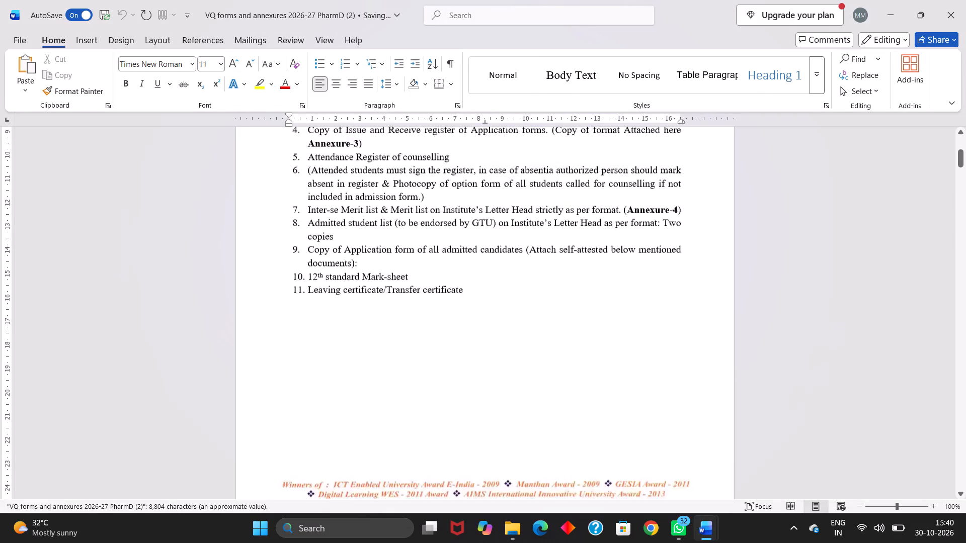
scroll(491, 349, "down", 6)
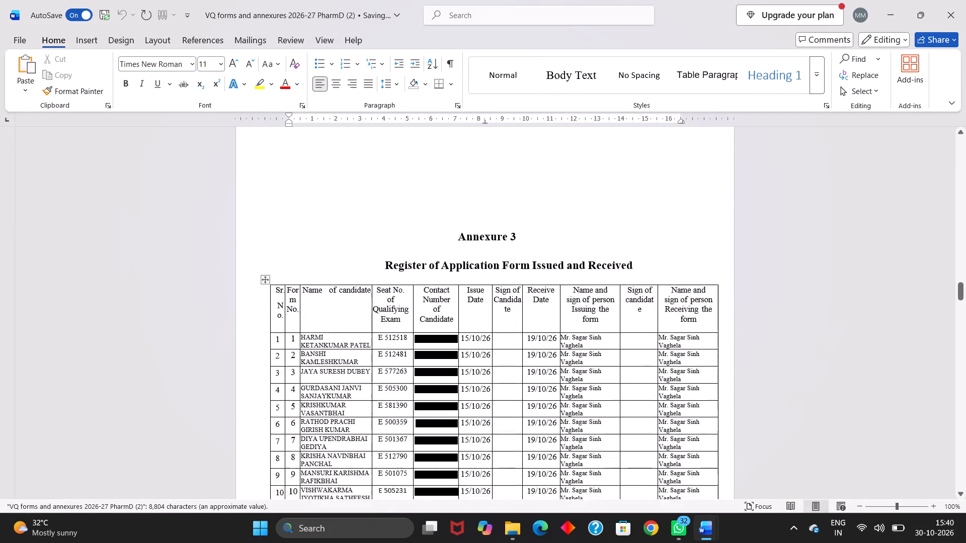
scroll(491, 349, "down", 3)
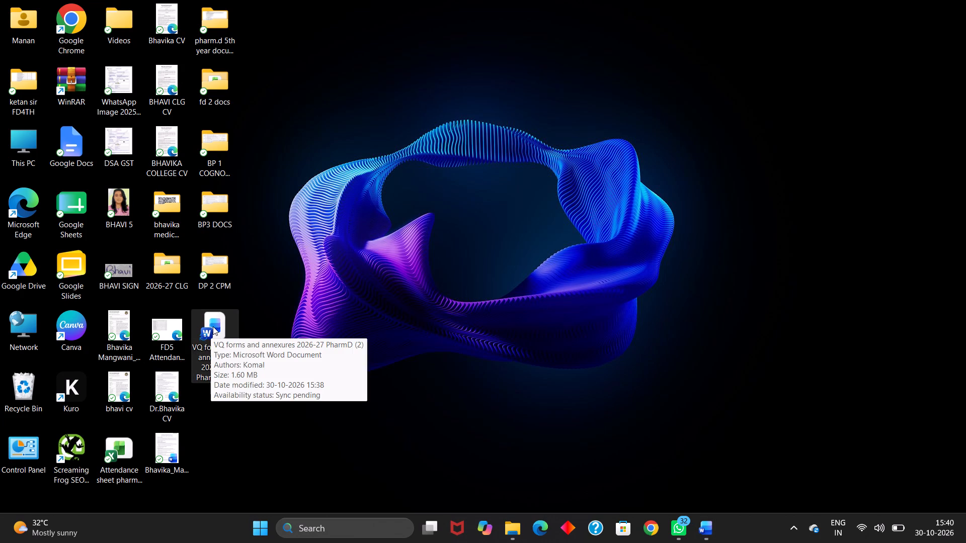
Select the VQ forms and annexures 2026-27 PharmD (2) file on the desktop and bring up its file options.
left_click(213, 326)
right_click(213, 326)
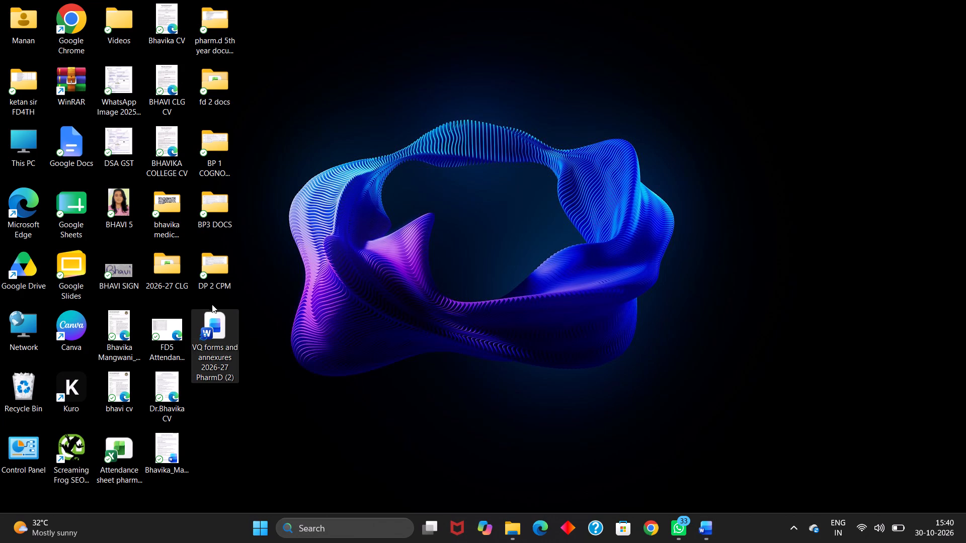
Copy the VQ forms and annexures 2026-27 PharmD (2) file from the desktop.
right_click(218, 312)
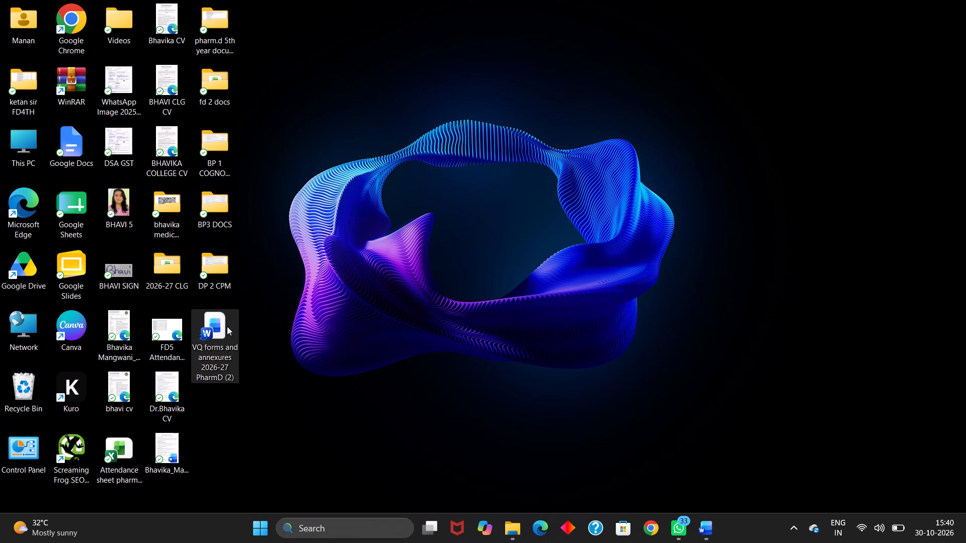
right_click(227, 326)
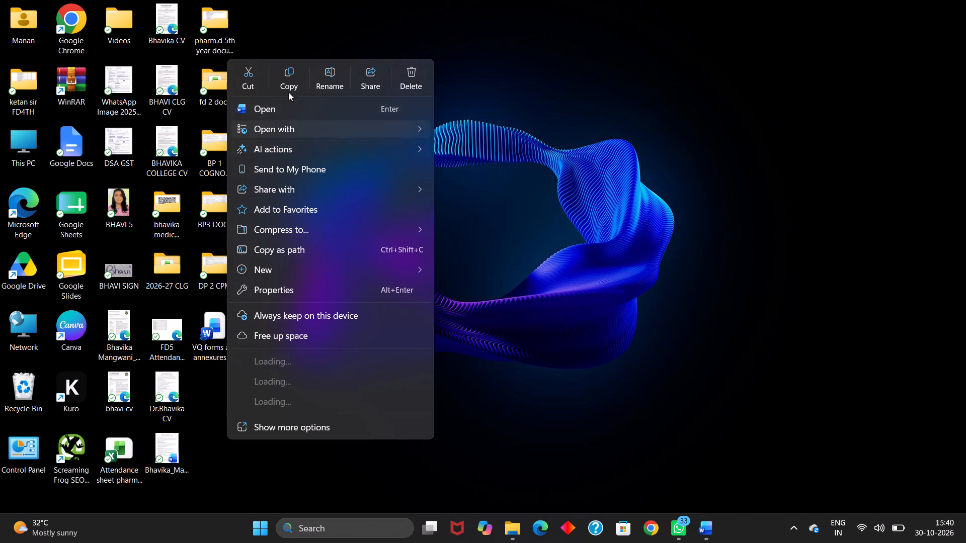
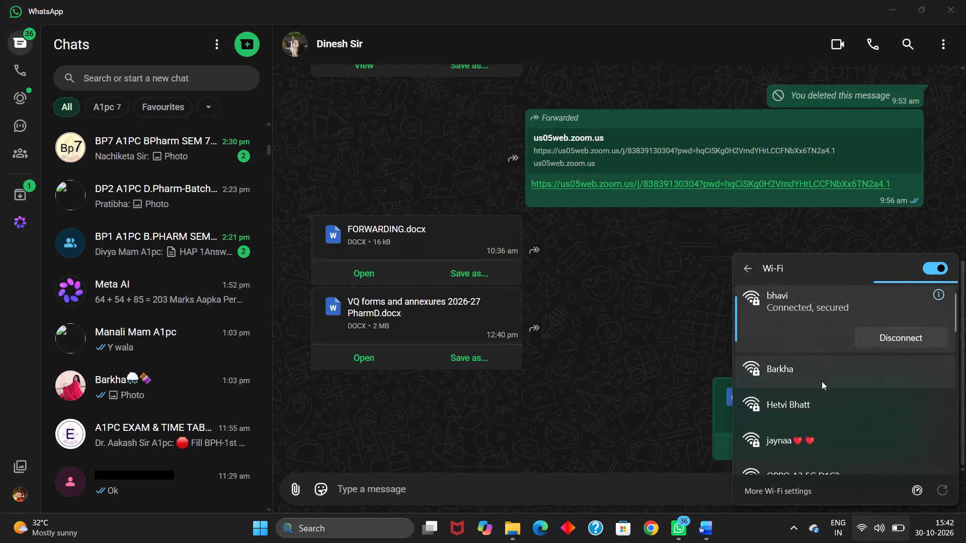
Find the ~A.D network among the available Wi-Fi networks and connect to it with automatic connection left enabled.
scroll(822, 381, "up", 5)
scroll(822, 381, "down", 2)
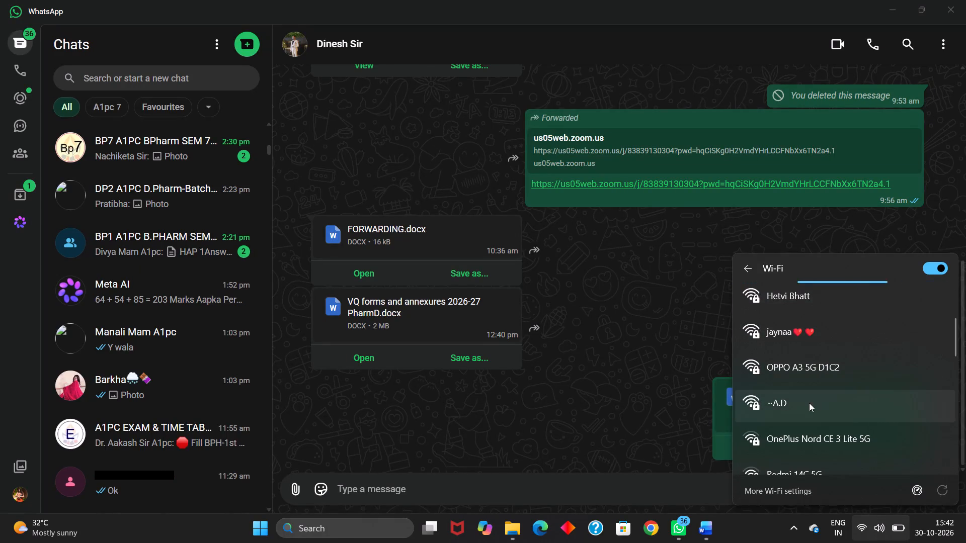
left_click(809, 403)
left_click(887, 425)
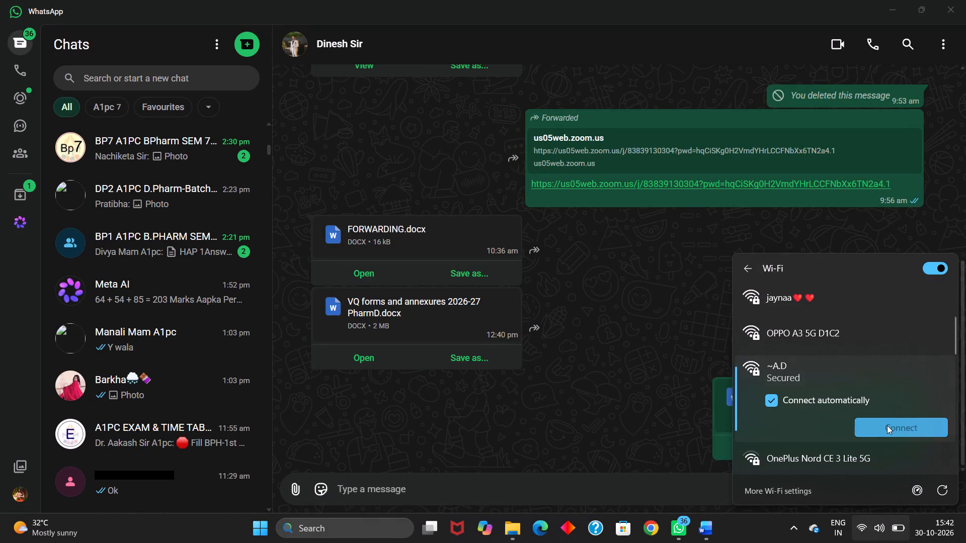
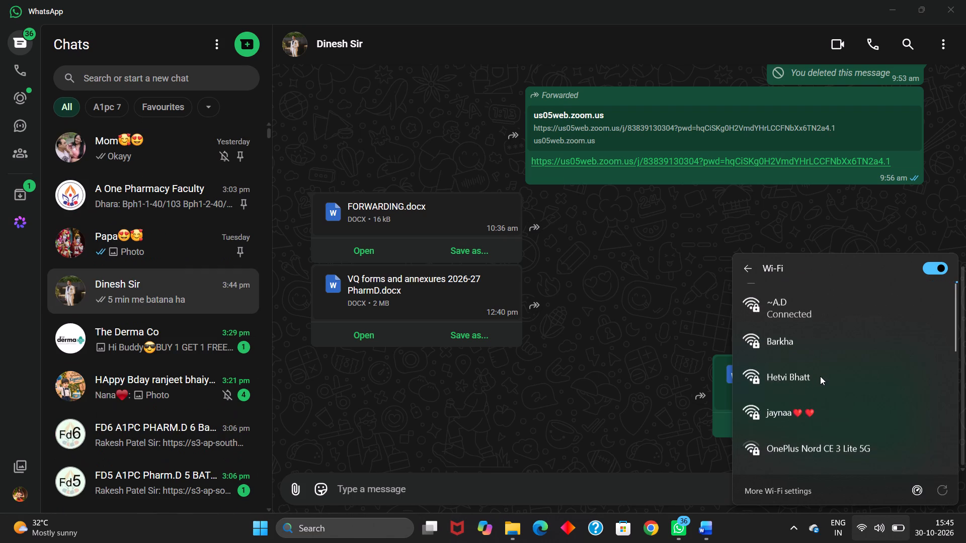
scroll(820, 376, "up", 4)
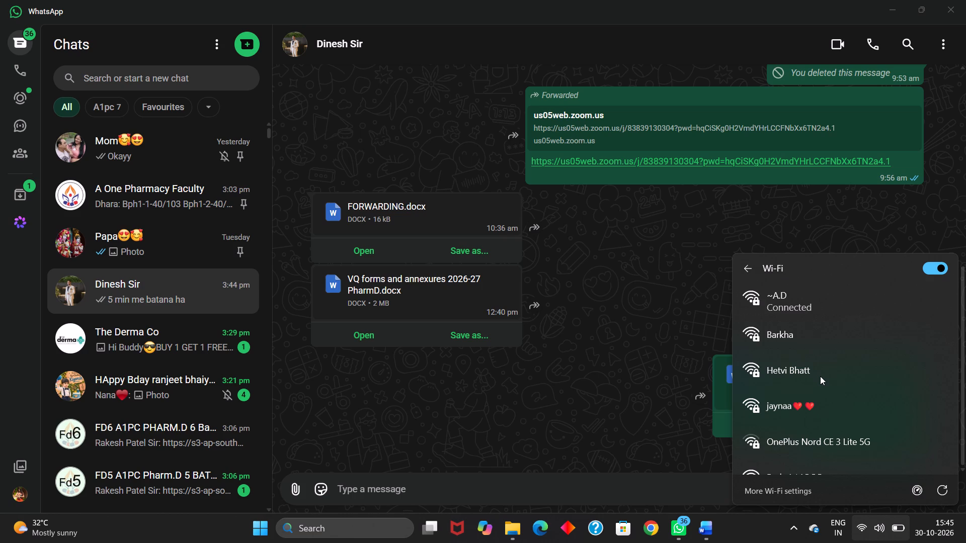
scroll(845, 381, "down", 3)
scroll(845, 381, "up", 5)
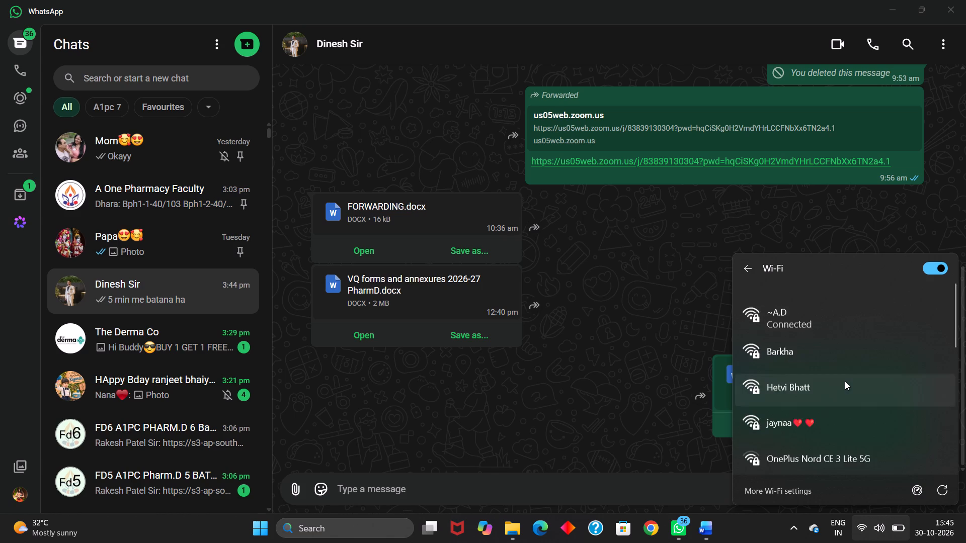
scroll(845, 381, "up", 5)
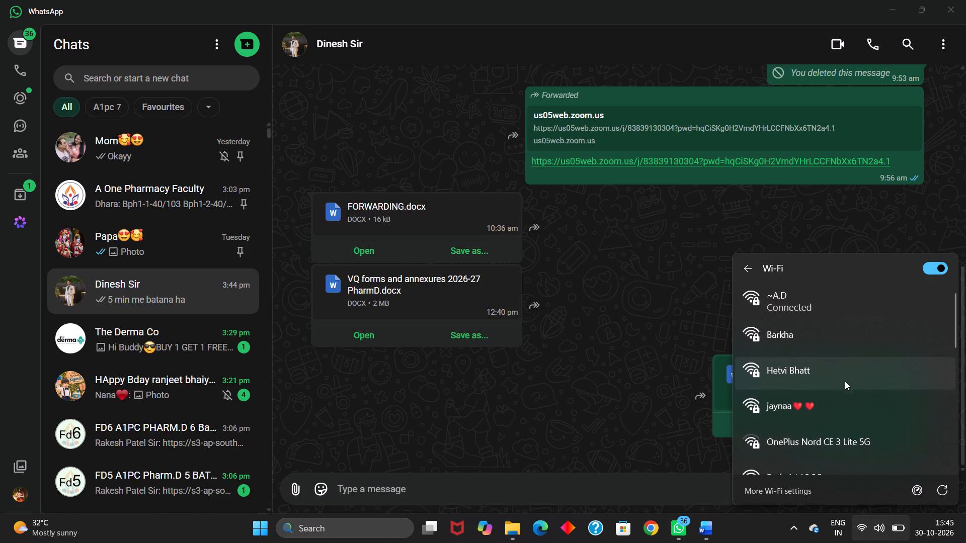
scroll(845, 381, "up", 1)
scroll(845, 381, "down", 8)
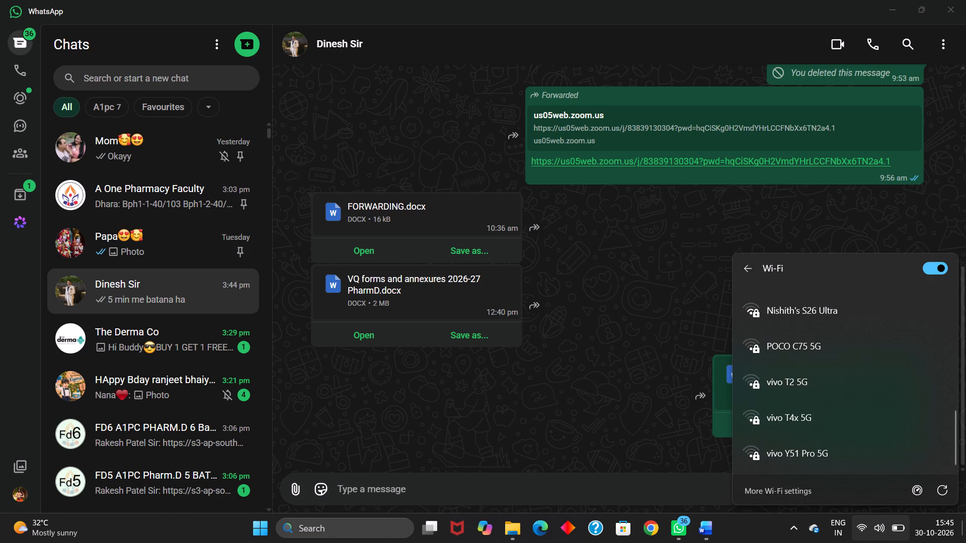
left_click(943, 490)
scroll(802, 374, "up", 4)
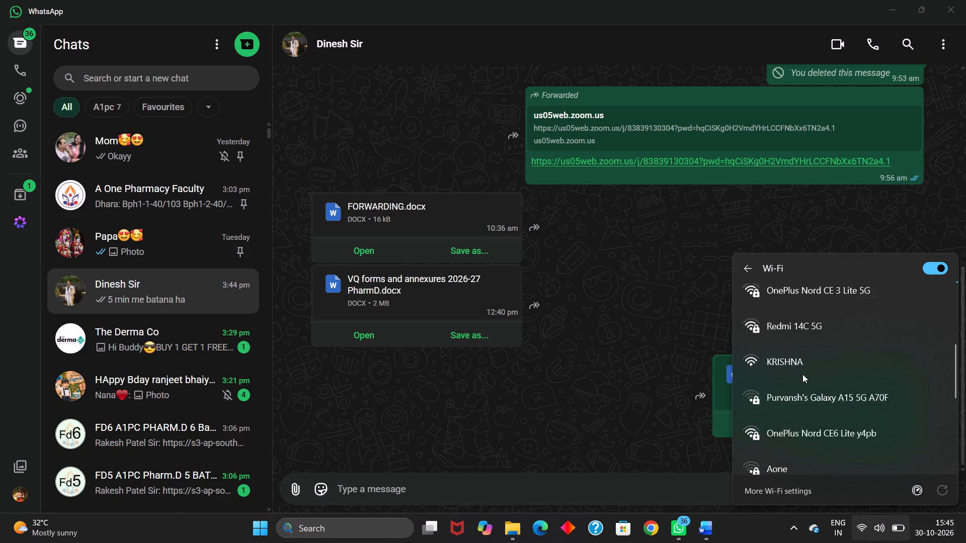
scroll(802, 374, "up", 1)
left_click(805, 346)
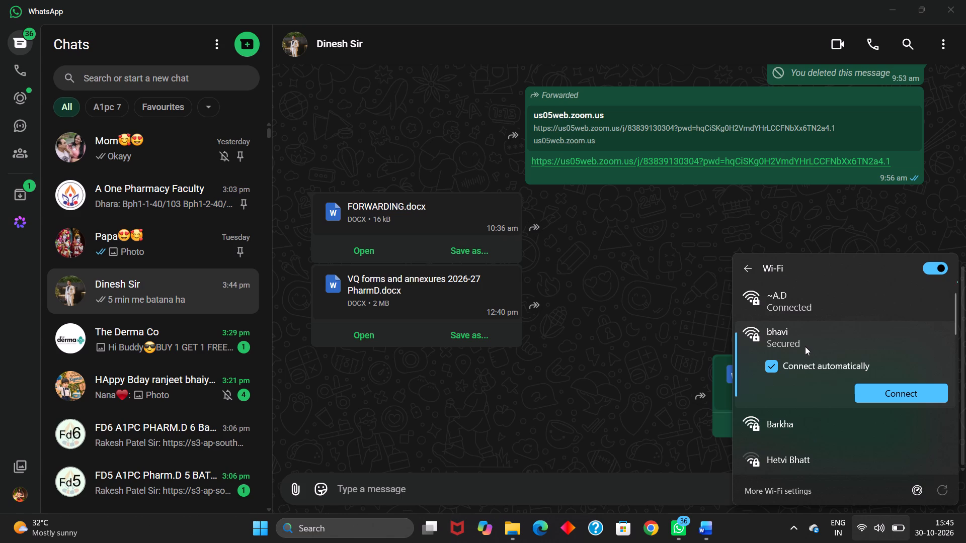
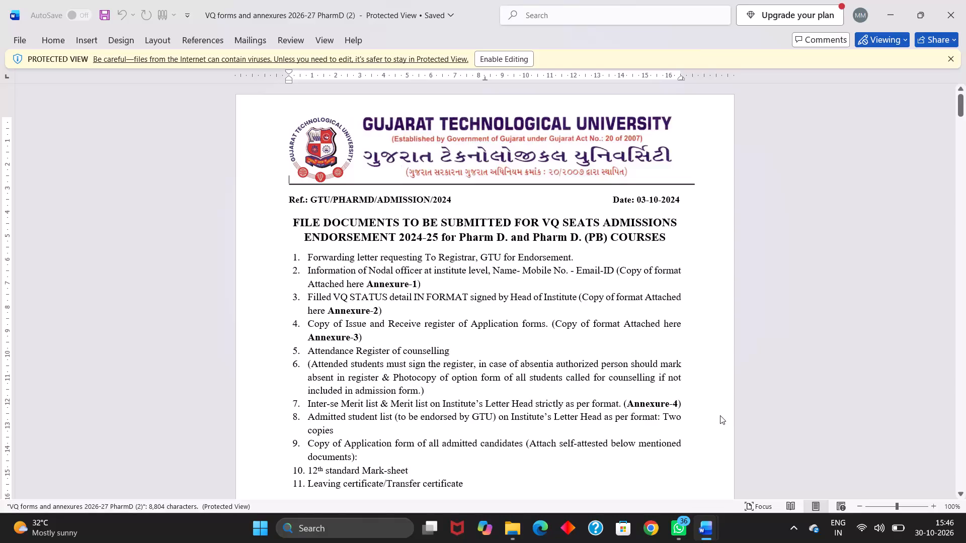
Look through the VQ forms and annexures document down to Annexure 3 and examine the Register of Application Form Issued and Received.
scroll(677, 438, "down", 6)
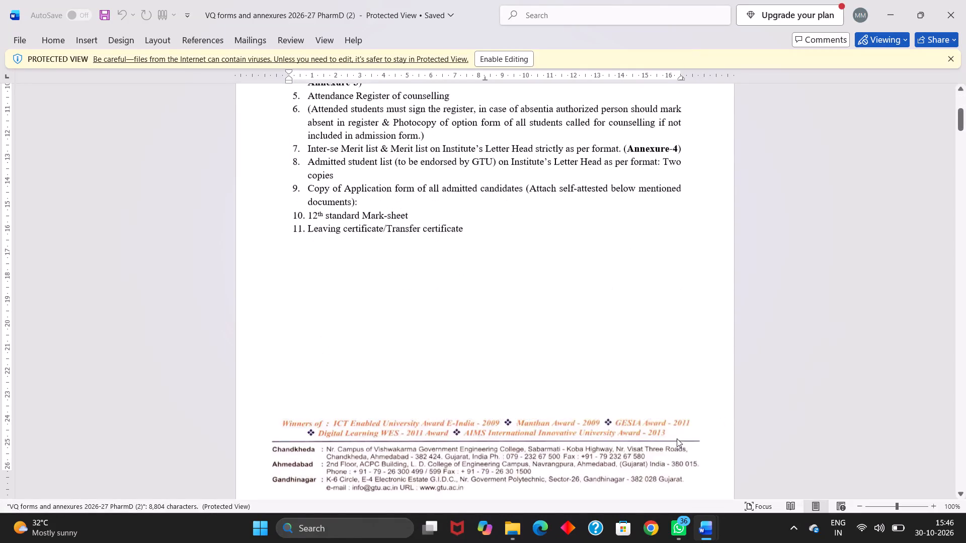
scroll(677, 438, "down", 4)
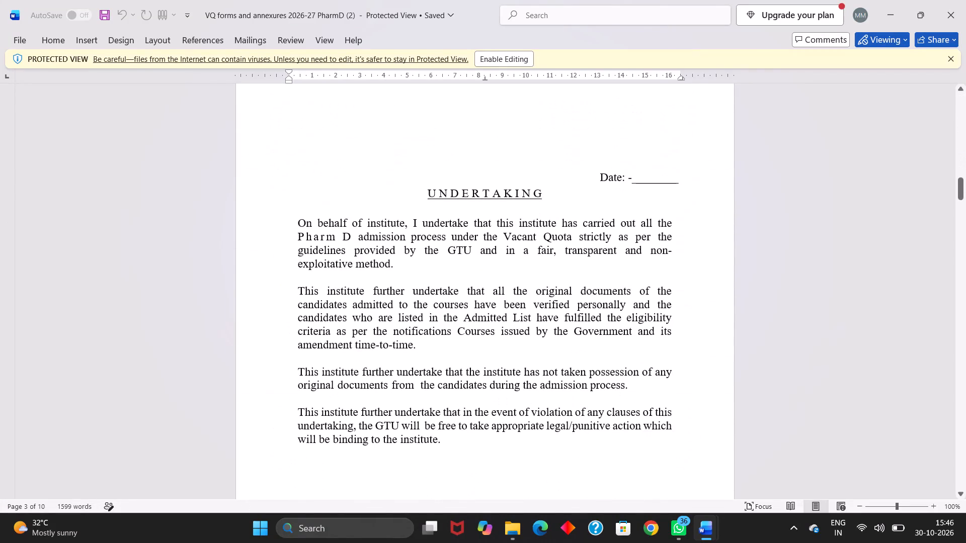
scroll(677, 438, "down", 8)
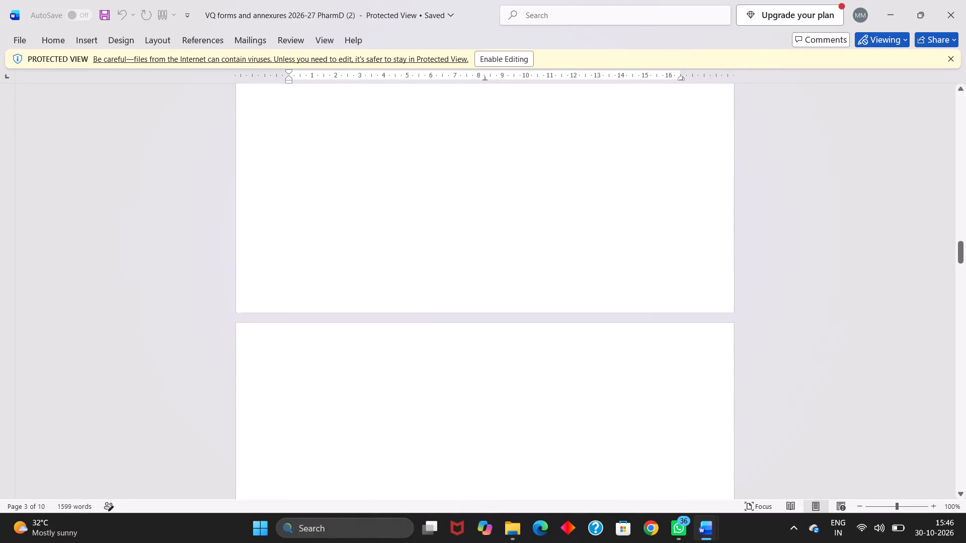
scroll(677, 438, "down", 3)
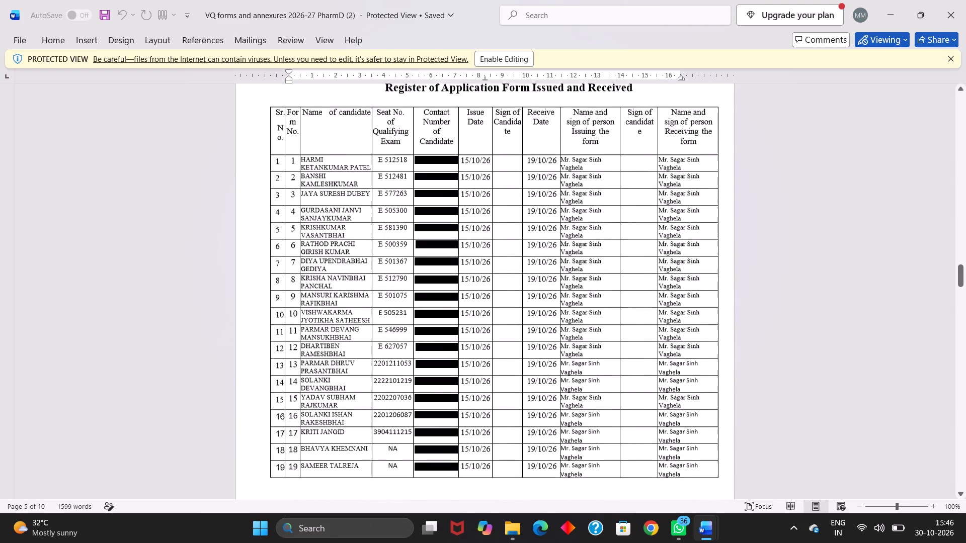
scroll(677, 438, "down", 1)
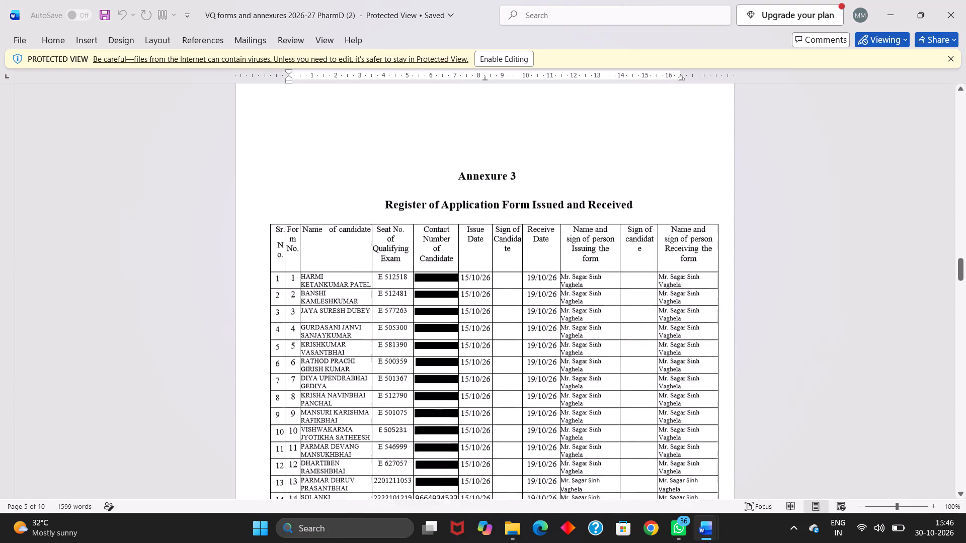
scroll(677, 438, "down", 2)
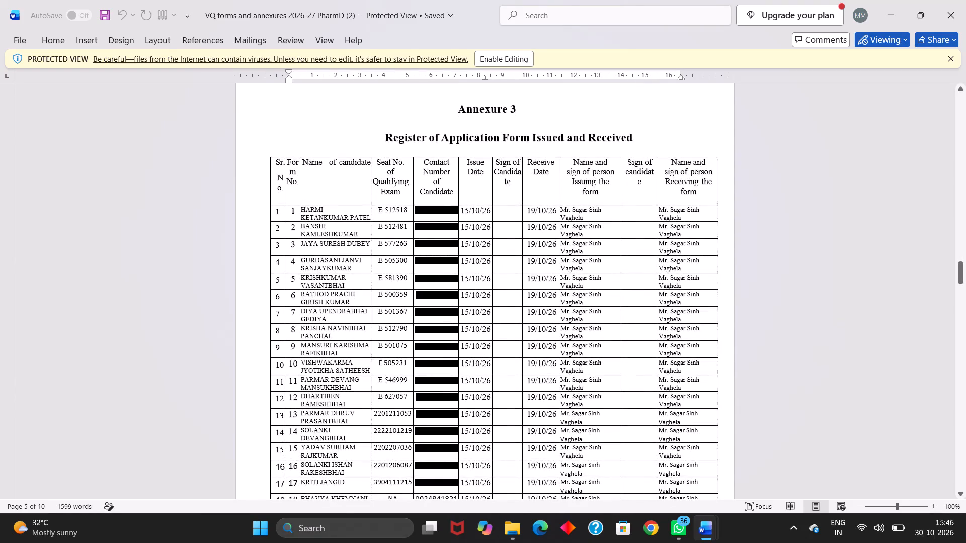
scroll(677, 438, "up", 1)
scroll(677, 438, "down", 1)
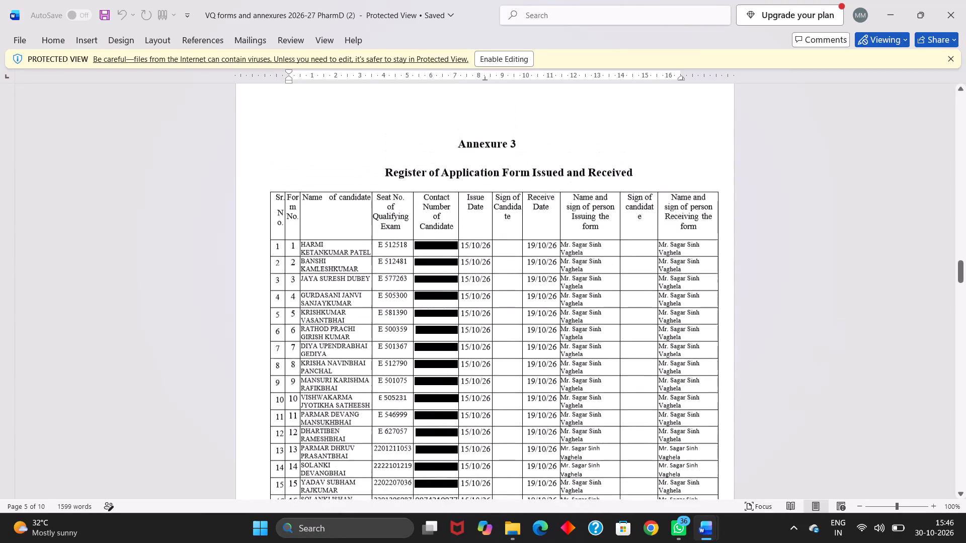
scroll(677, 438, "down", 2)
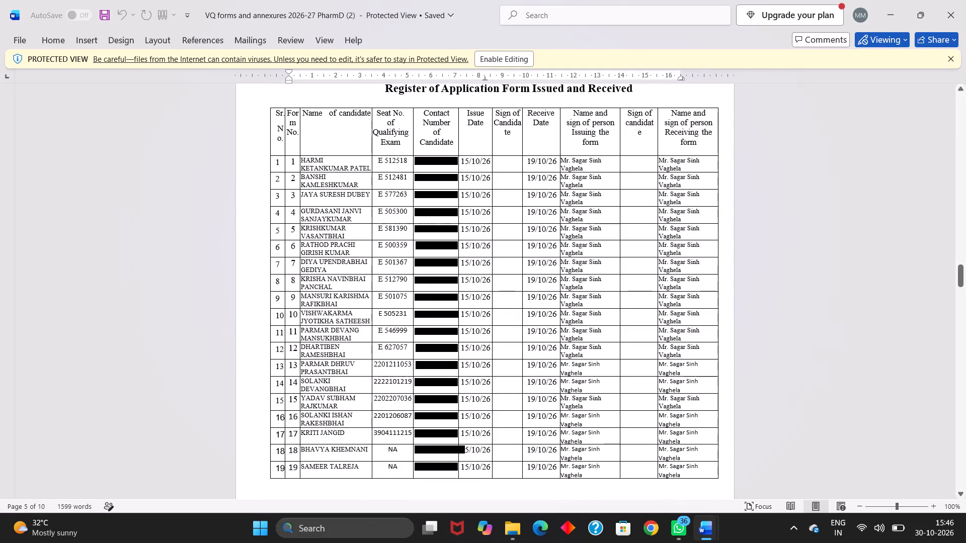
Enable editing and increase the height of row 17 in the Annexure 3 register so its two-line entries fit.
left_click(511, 59)
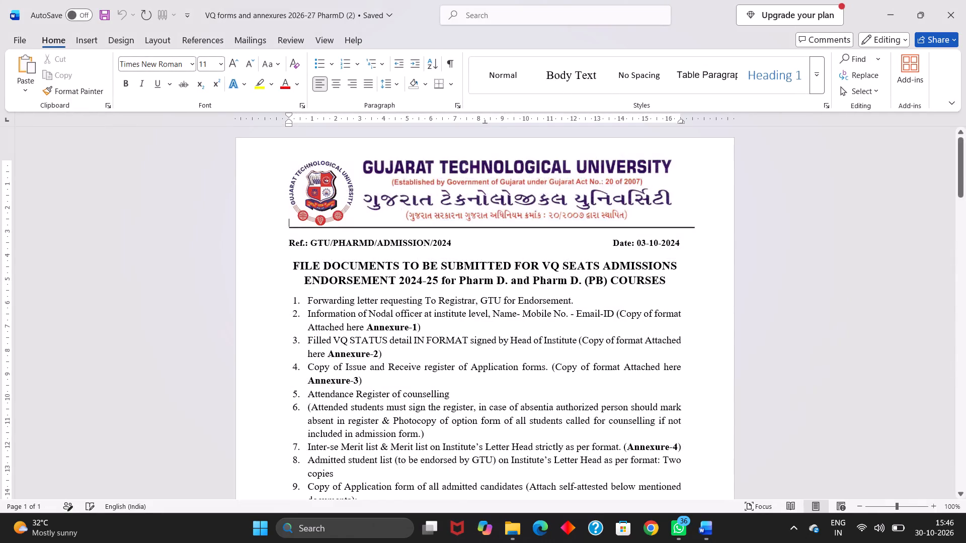
scroll(419, 354, "down", 2)
scroll(419, 354, "down", 20)
scroll(419, 354, "down", 20)
scroll(419, 354, "down", 3)
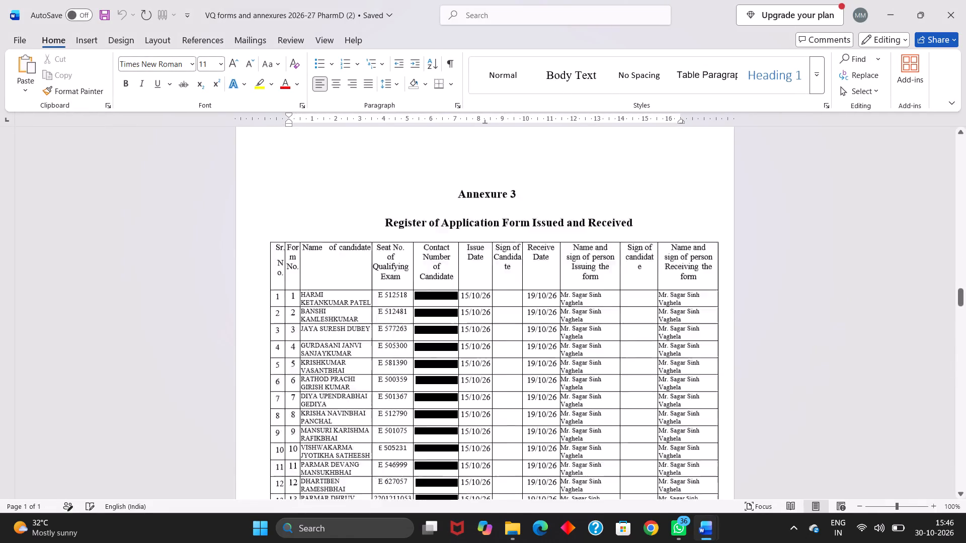
scroll(419, 354, "down", 2)
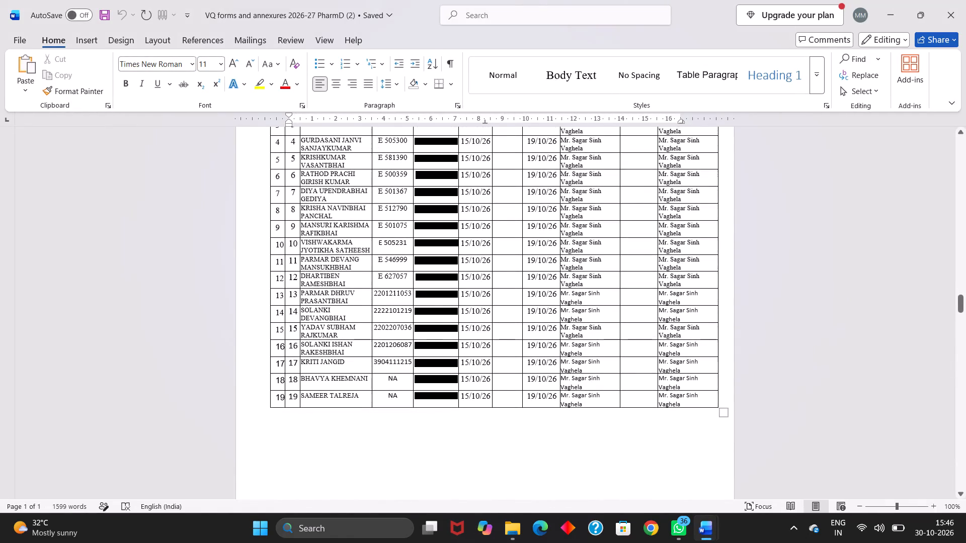
left_click(366, 373)
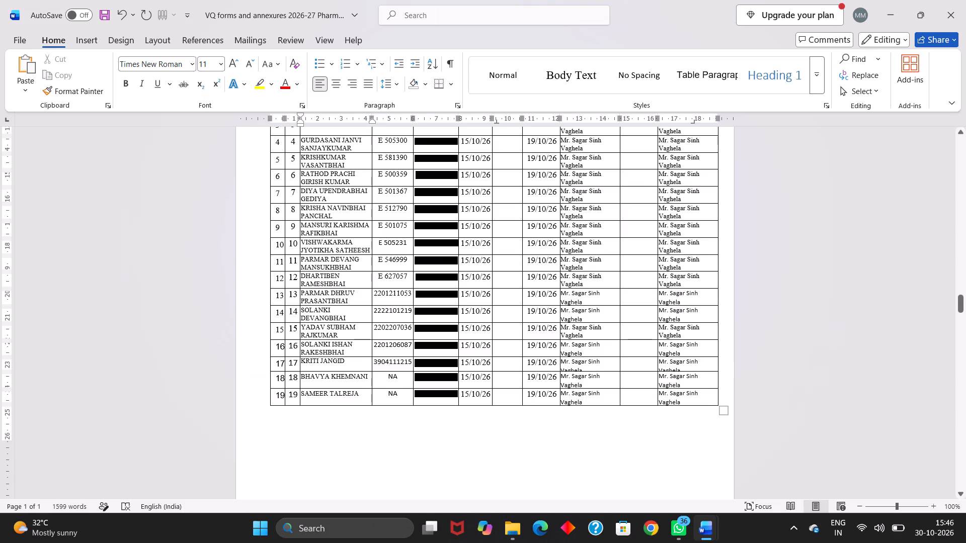
left_click(368, 371)
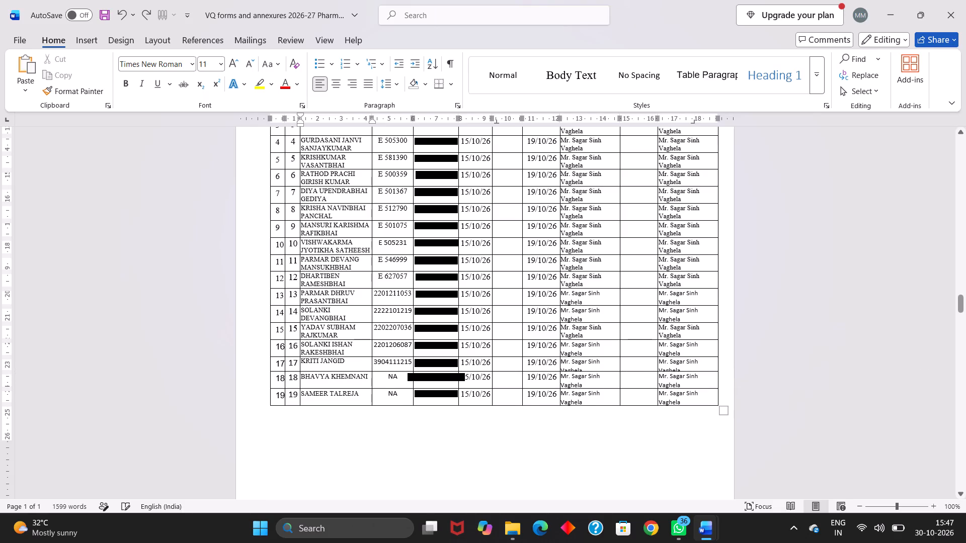
left_click(588, 371)
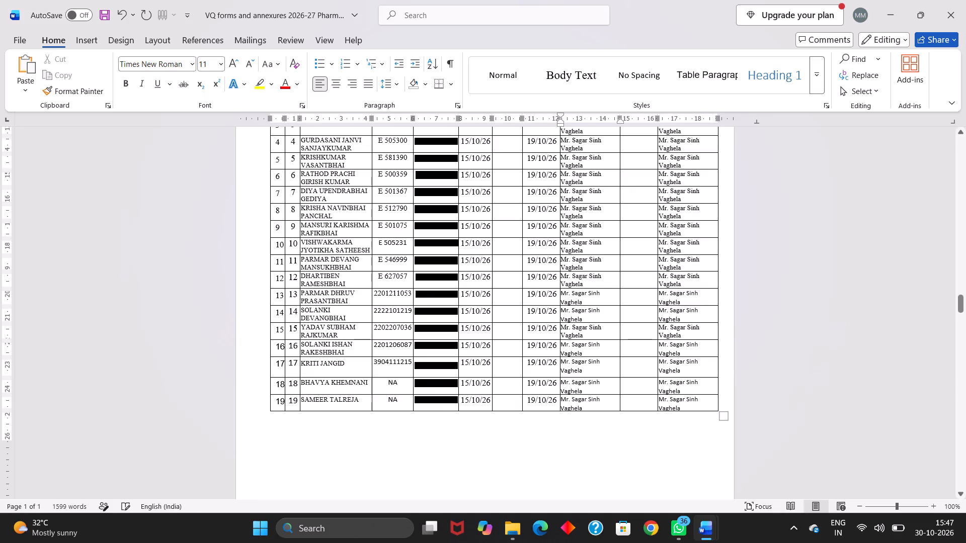
left_click(581, 378)
Save the VQ forms and annexures 2026-27 PharmD (2) document with the adjusted Annexure 3 register.
scroll(454, 340, "up", 1)
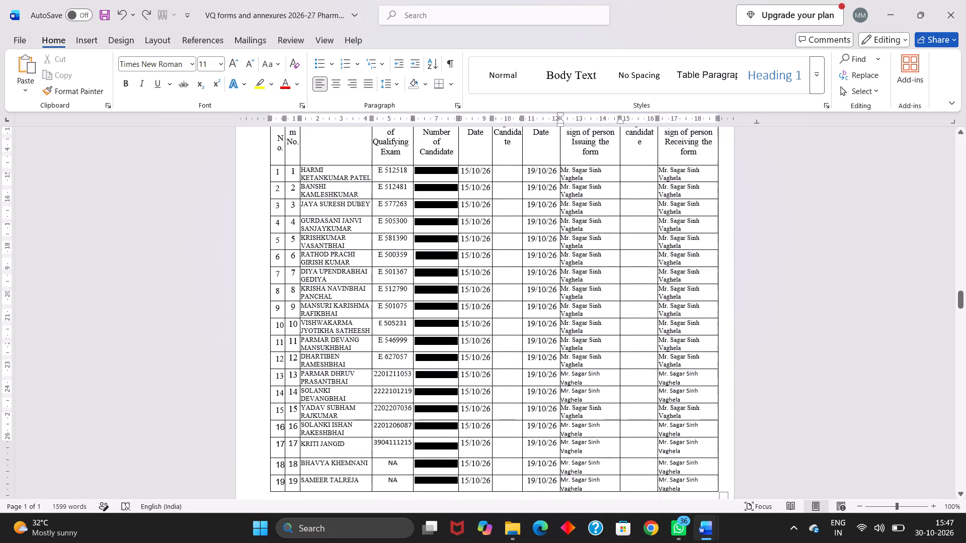
scroll(454, 340, "down", 1)
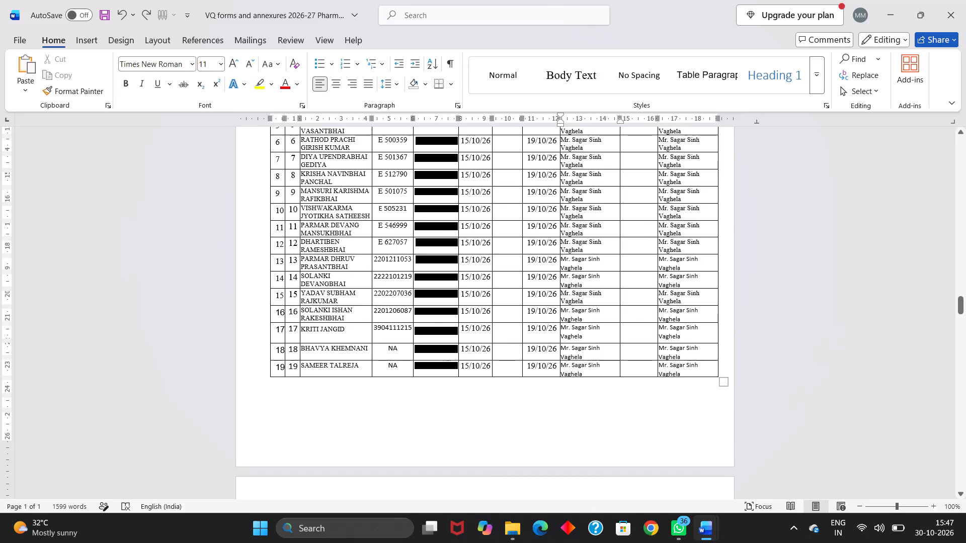
key("ctrl+s")
Review the layout of the Annexure 3 register, from its heading down through the candidate rows.
scroll(448, 319, "left", 1)
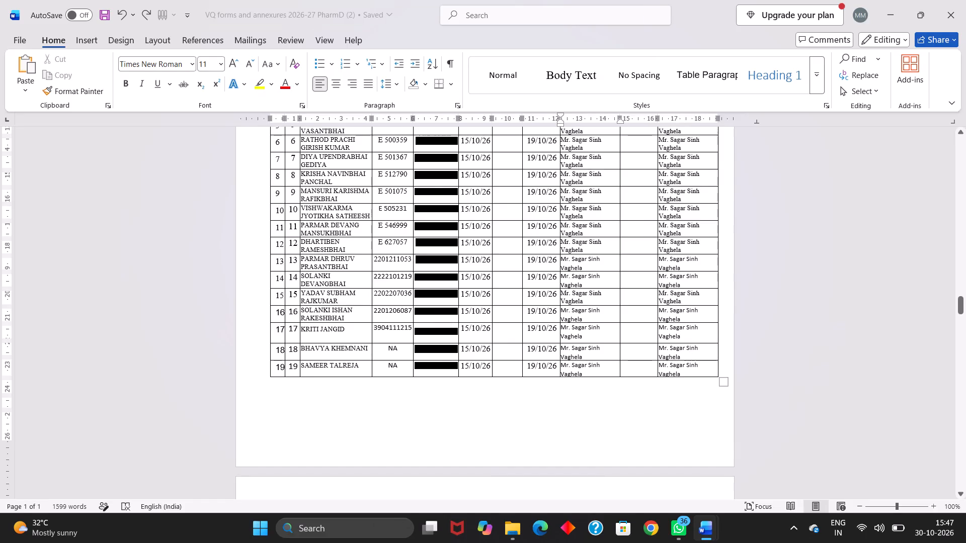
scroll(568, 234, "up", 1)
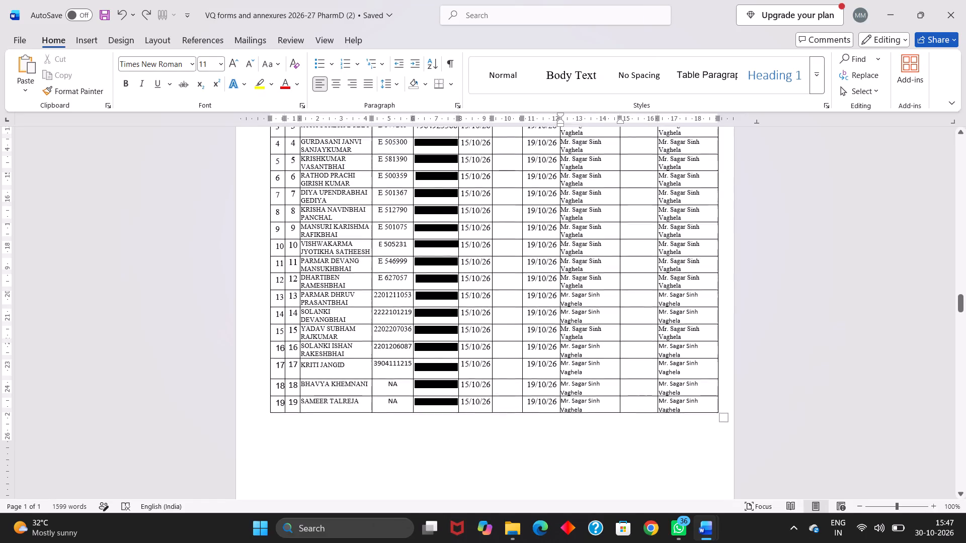
scroll(568, 234, "up", 5)
scroll(568, 234, "down", 1)
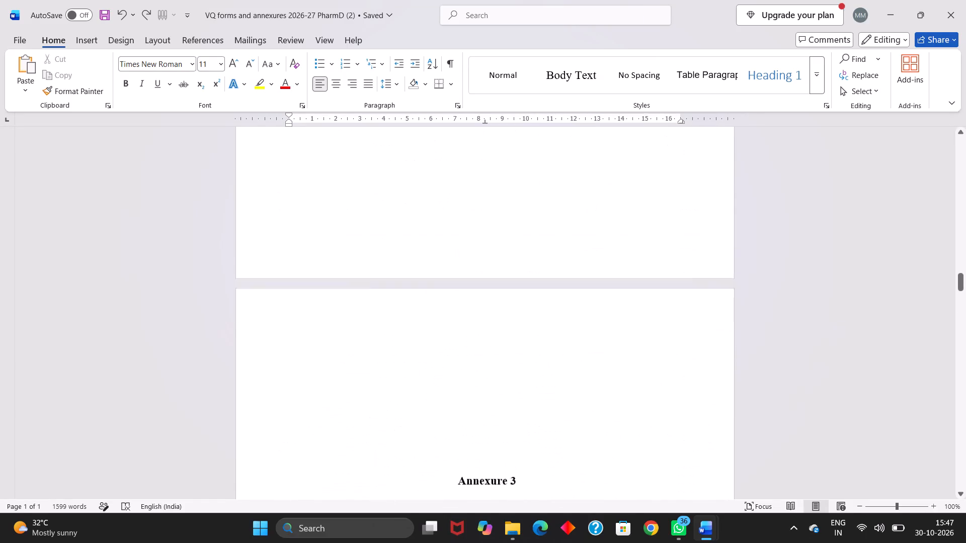
scroll(568, 234, "down", 2)
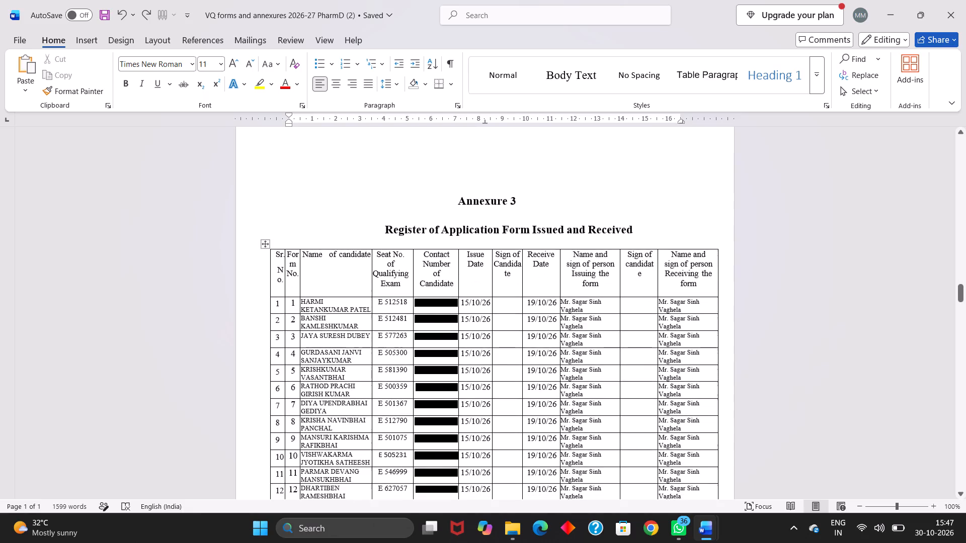
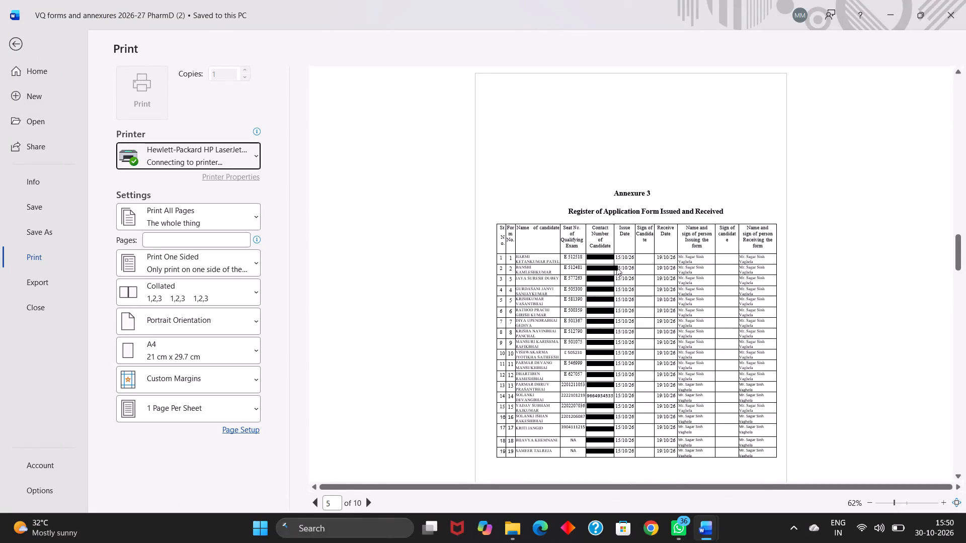
Print only the current page, the Annexure 3 register on page 5, as one copy on the HP LaserJet.
left_click(251, 209)
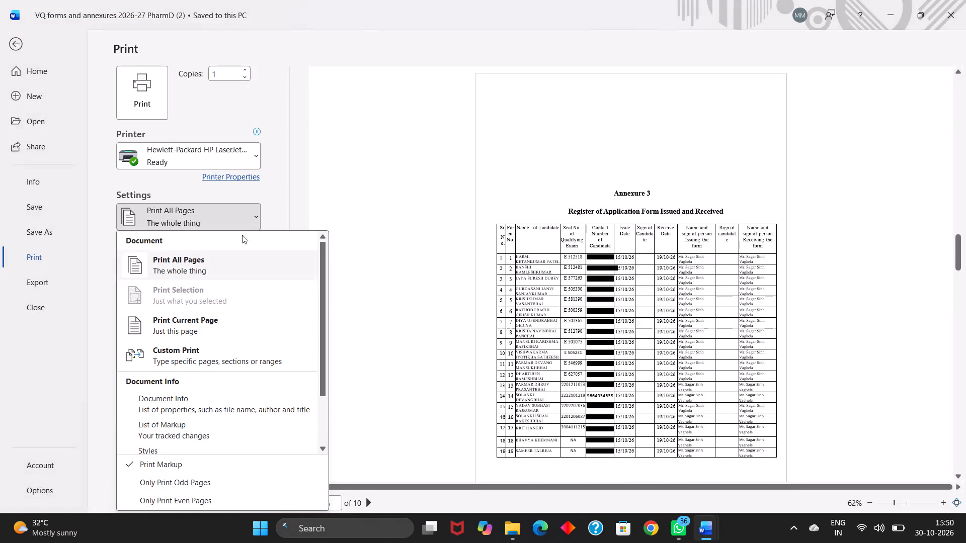
left_click(214, 321)
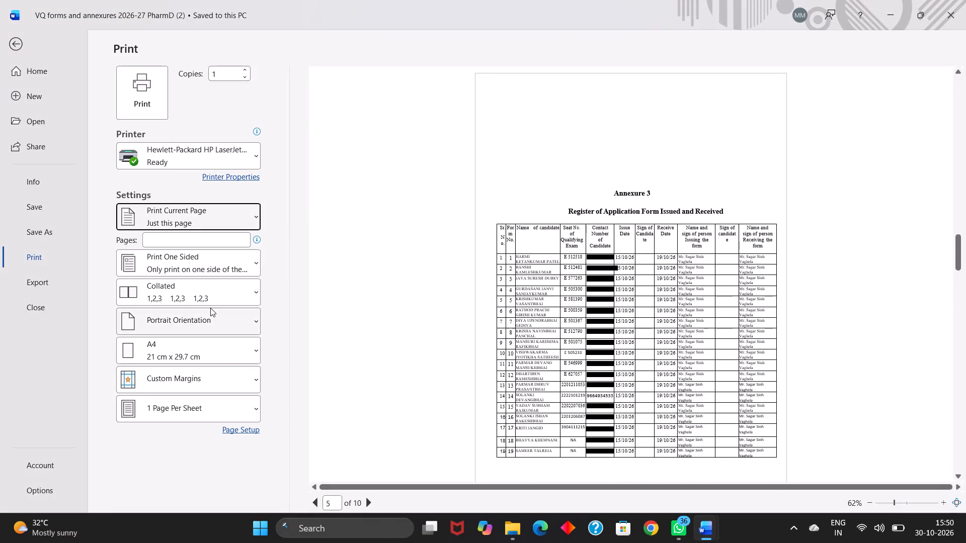
left_click(143, 98)
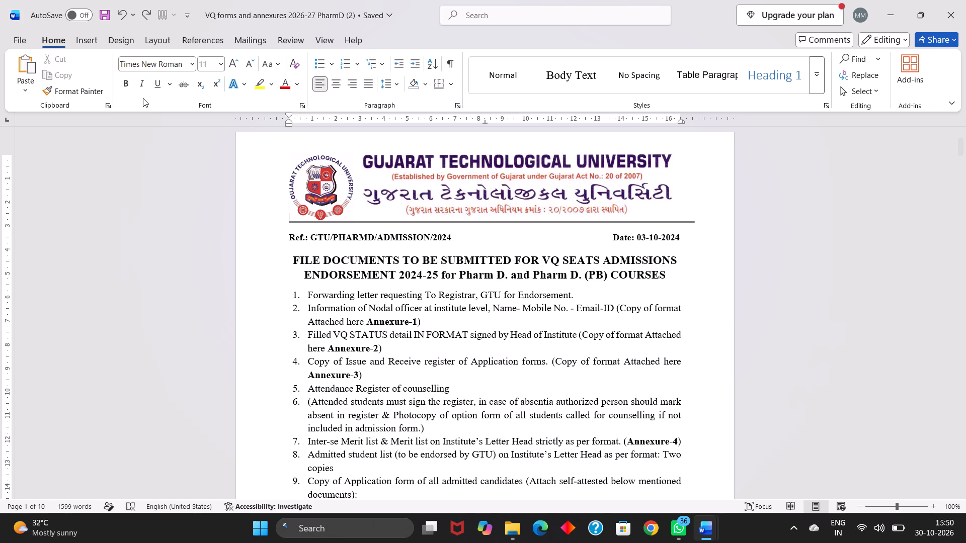
Print page 5 with the Annexure 3 register once more on the HP LaserJet, limiting the job to the current page.
key("ctrl+p")
scroll(600, 249, "down", 1)
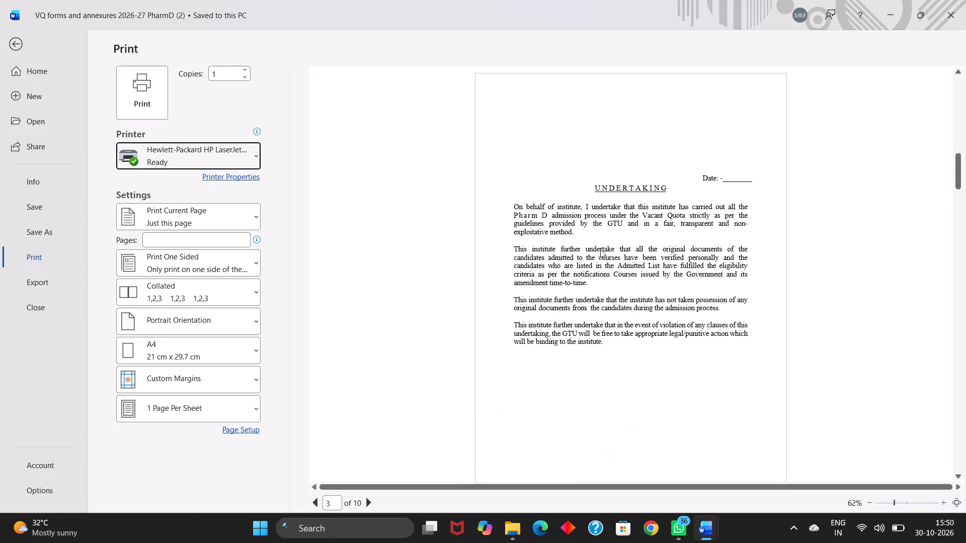
scroll(600, 249, "down", 2)
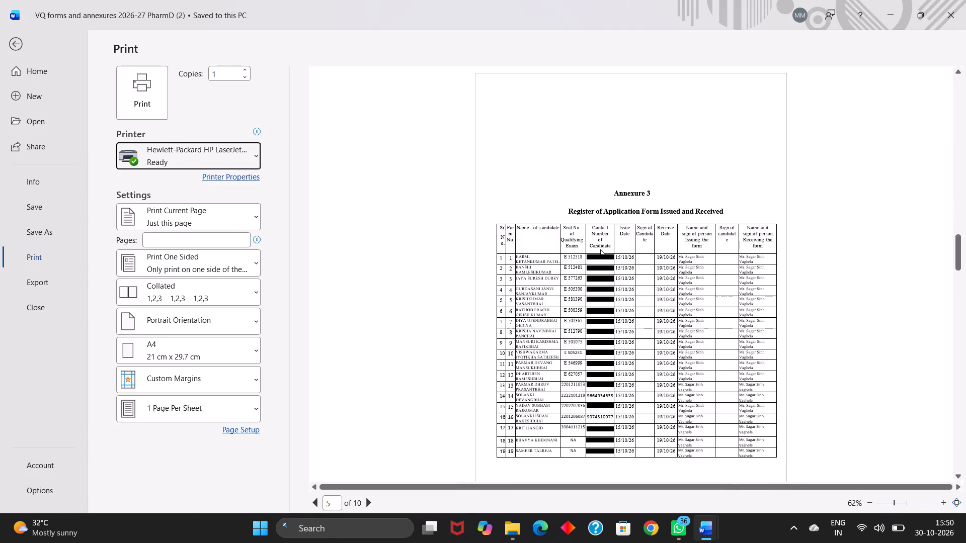
left_click(221, 214)
left_click(218, 322)
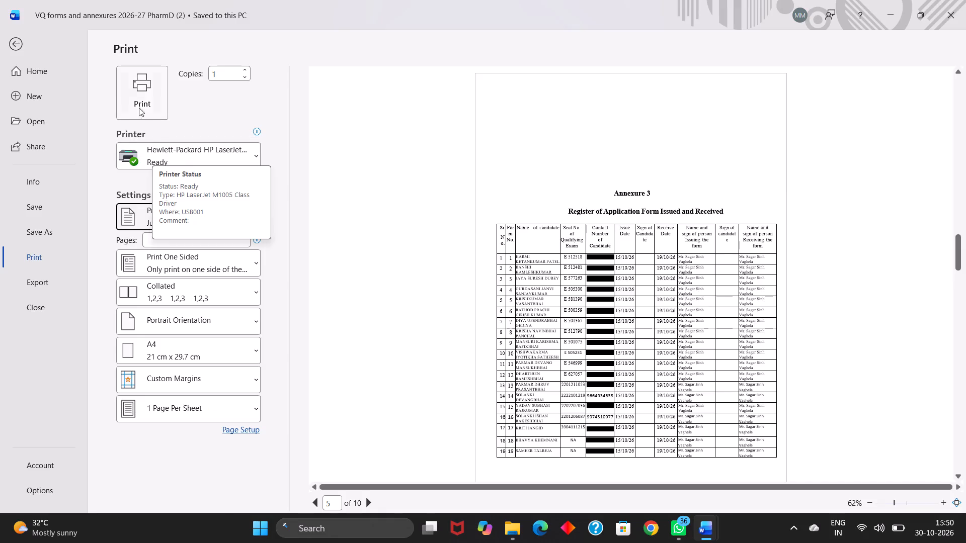
left_click(141, 89)
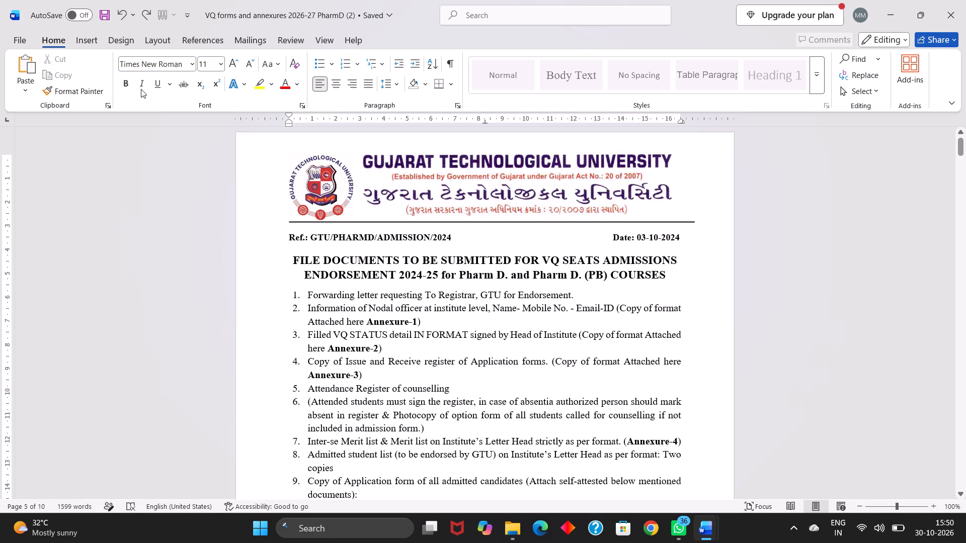